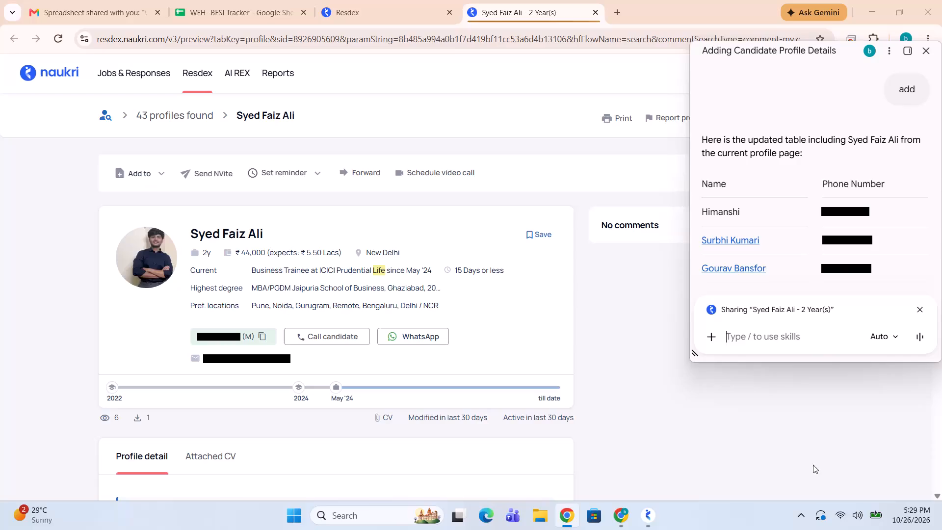
Close the open candidate profile page and copy Gemini's updated candidate table.
{"action": "scroll", "coordinate": [809, 275], "scroll_direction": "down", "scroll_amount": 5}
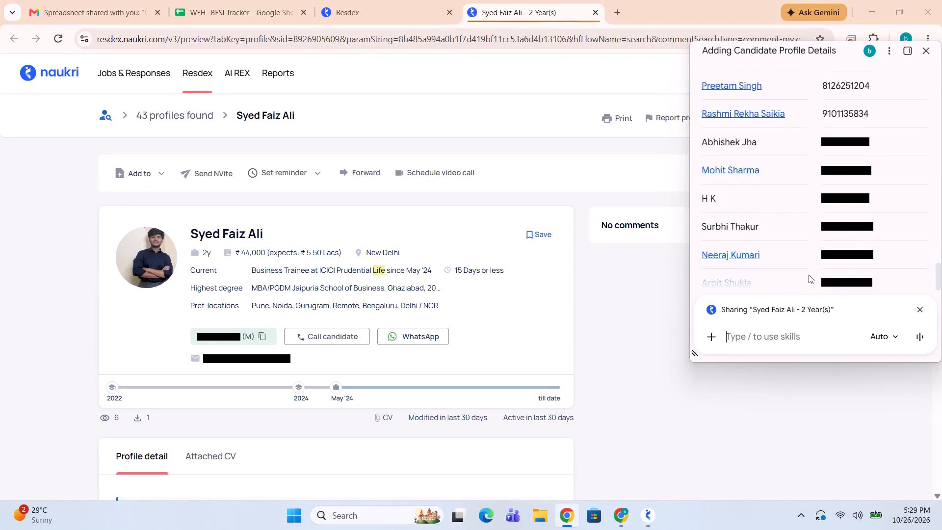
{"action": "scroll", "coordinate": [809, 275], "scroll_direction": "down", "scroll_amount": 5}
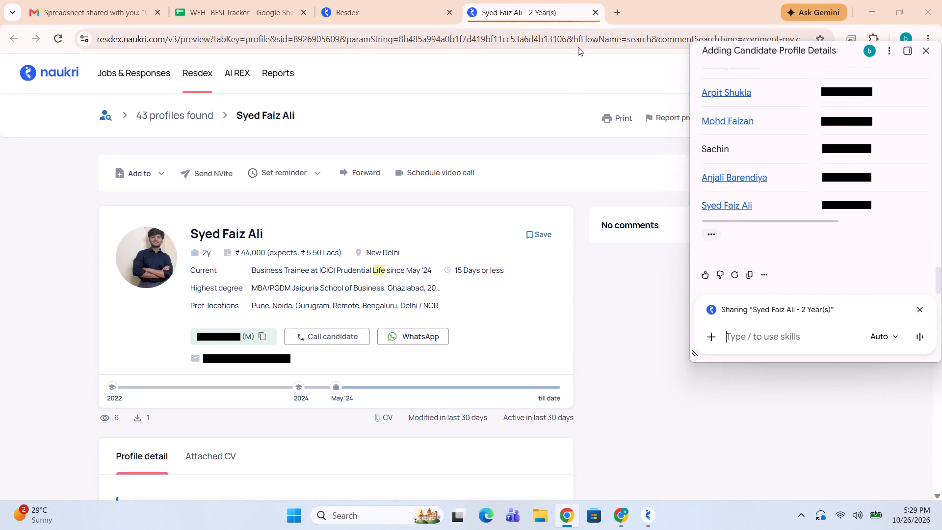
{"action": "left_click", "coordinate": [599, 16]}
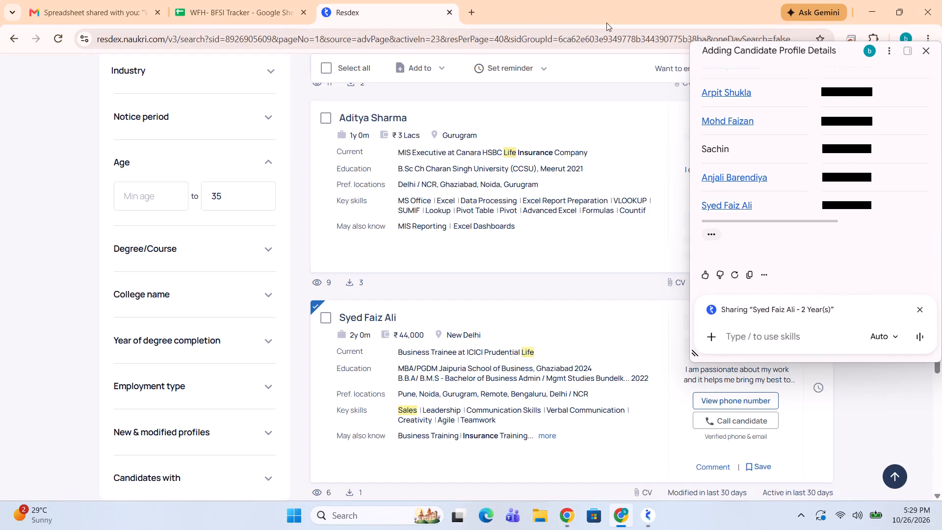
{"action": "left_click", "coordinate": [710, 263]}
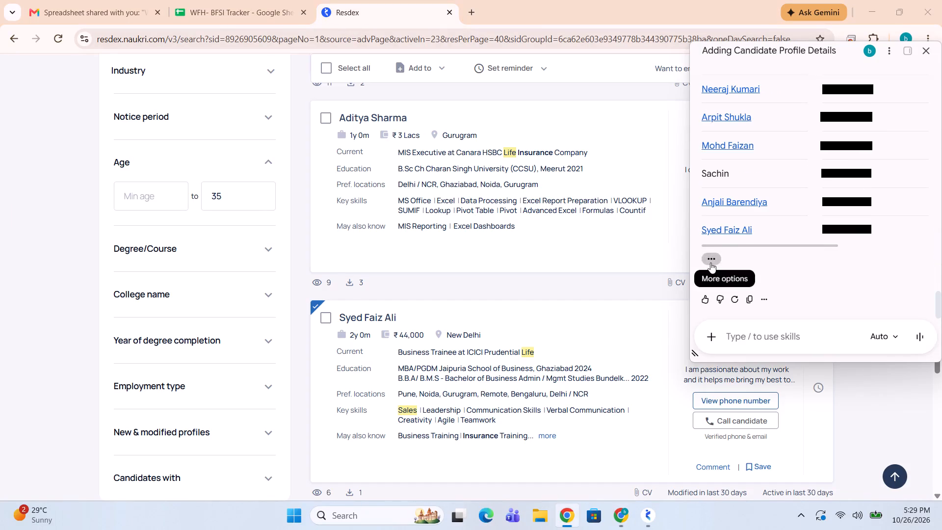
{"action": "left_click", "coordinate": [760, 295]}
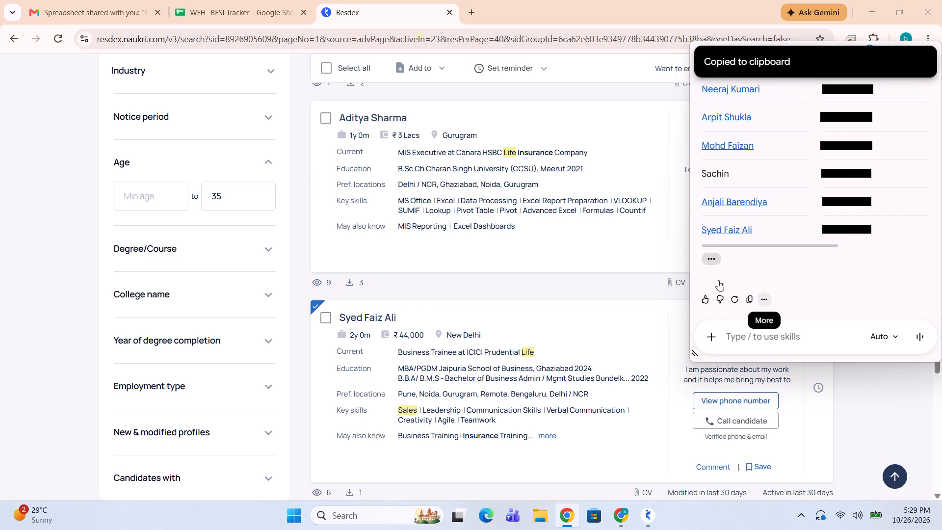
Paste the copied candidate table into the Raveena sheet of the WFH- BFSI Tracker, starting at cell D839.
{"action": "left_click", "coordinate": [254, 19]}
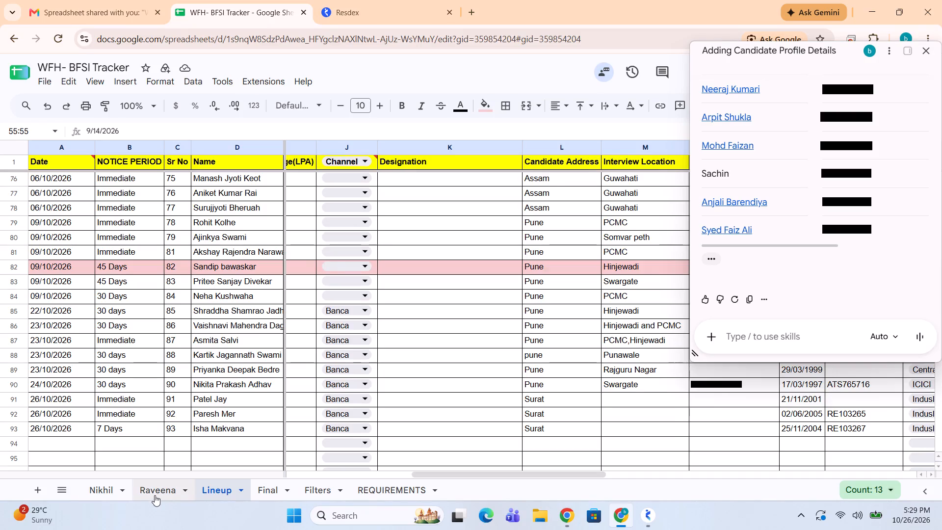
{"action": "left_click", "coordinate": [156, 489]}
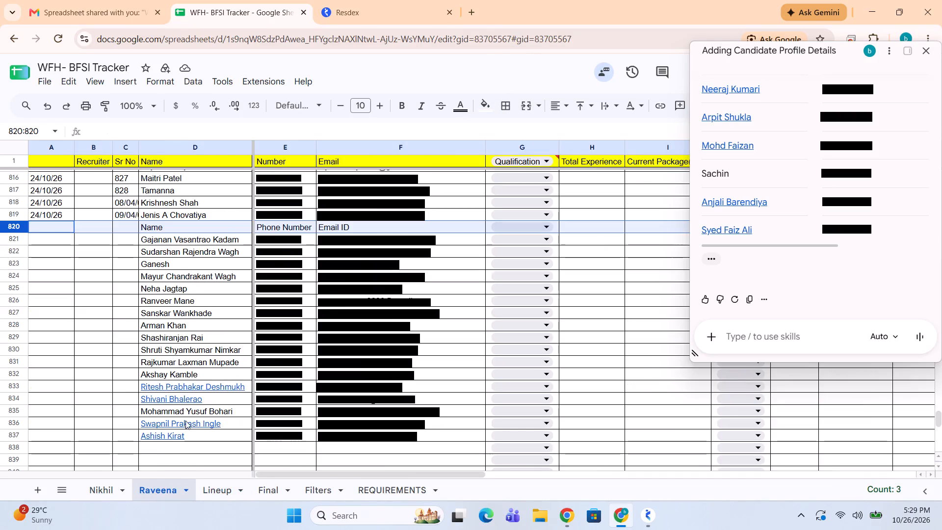
{"action": "left_click", "coordinate": [166, 448]}
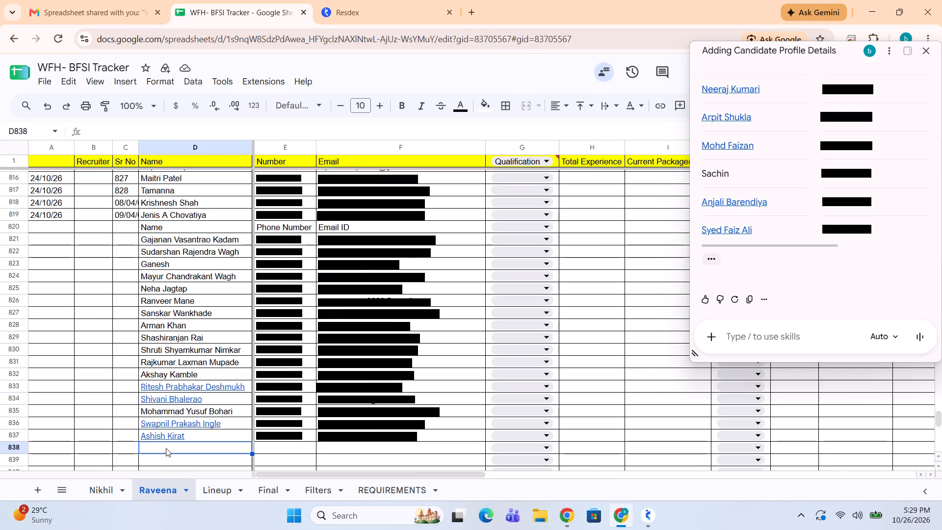
{"action": "left_click", "coordinate": [166, 458]}
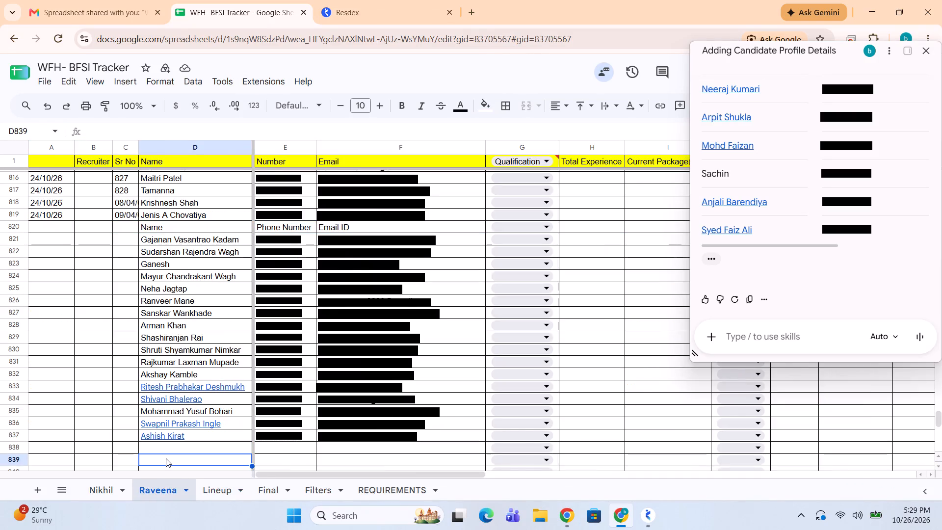
{"action": "key", "text": "ctrl+v"}
{"action": "scroll", "coordinate": [227, 418], "scroll_direction": "down", "scroll_amount": 1}
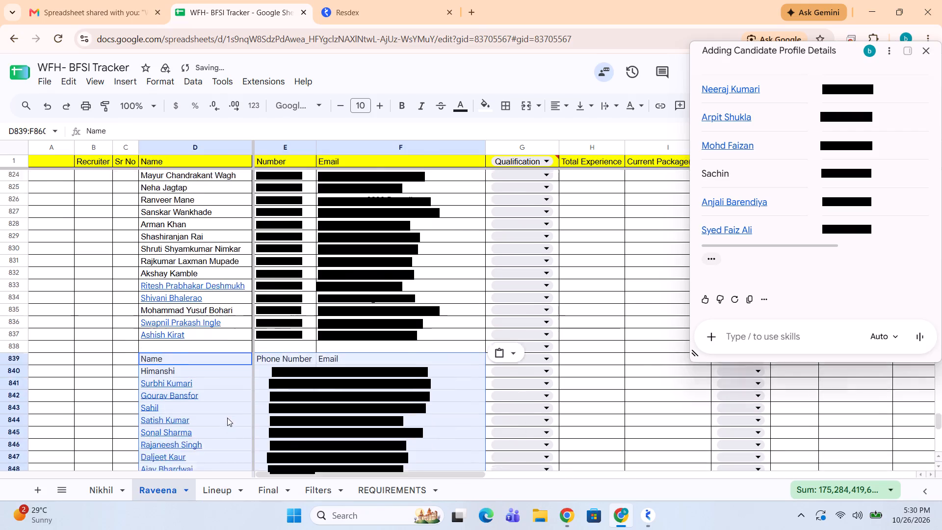
{"action": "scroll", "coordinate": [227, 418], "scroll_direction": "down", "scroll_amount": 2}
{"action": "left_click", "coordinate": [89, 400]}
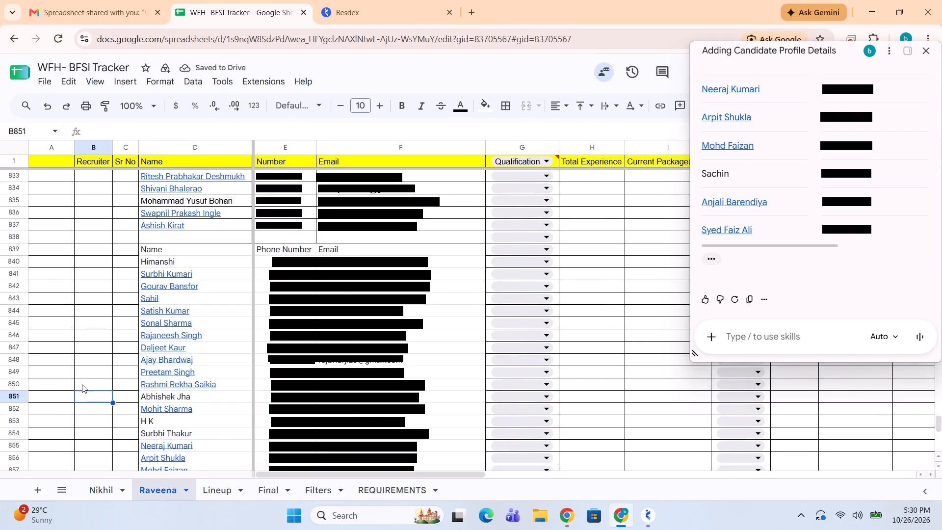
Delete row 839, which holds the pasted Name, Phone Number and Email headers.
{"action": "left_click", "coordinate": [19, 249]}
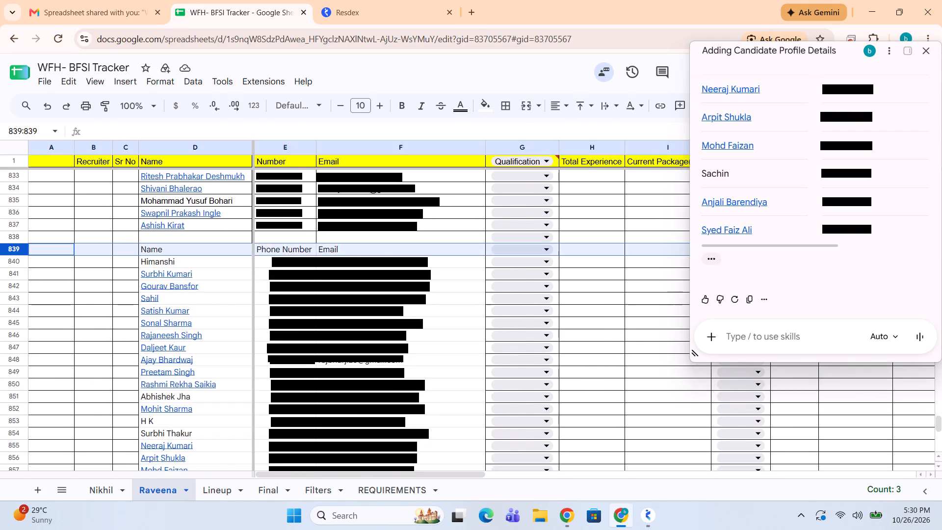
{"action": "right_click", "coordinate": [19, 249]}
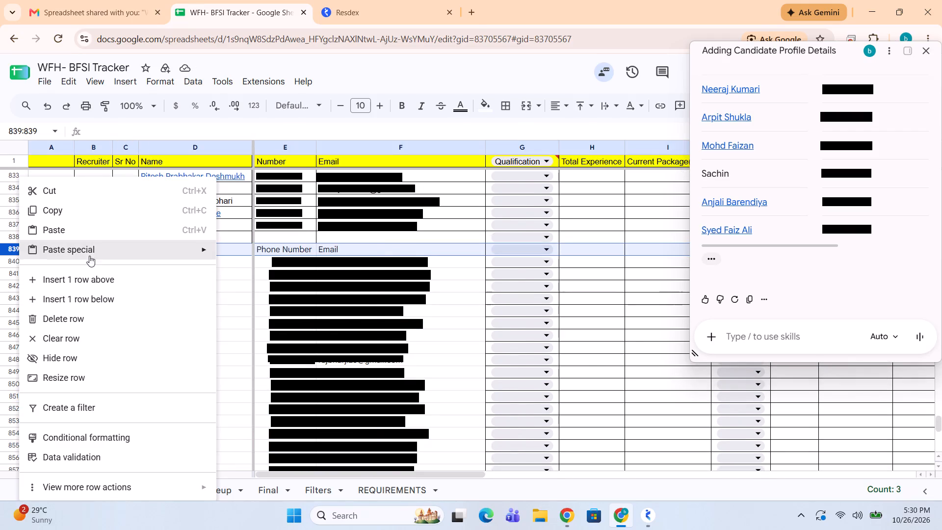
{"action": "left_click", "coordinate": [98, 324]}
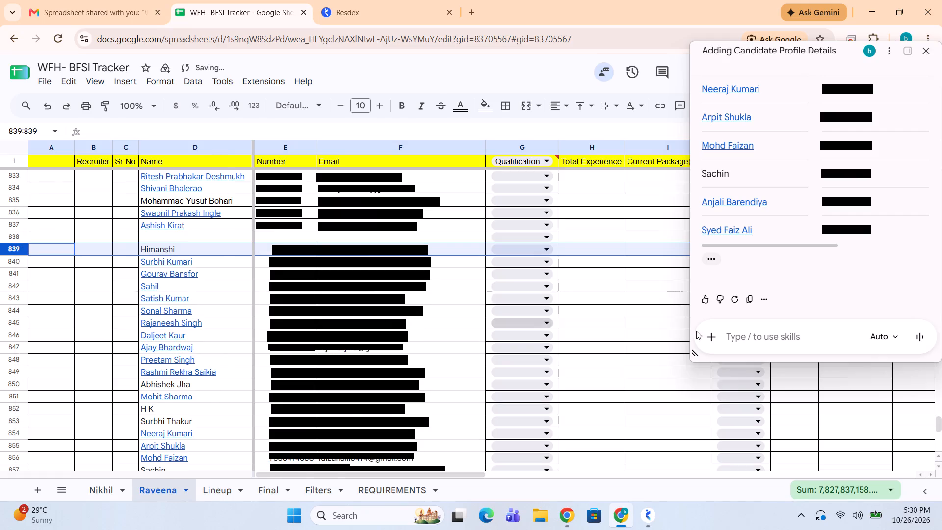
Close the Gemini chat and enter Delhi as the Candidate Address in row 839.
{"action": "scroll", "coordinate": [666, 327], "scroll_direction": "left", "scroll_amount": 3}
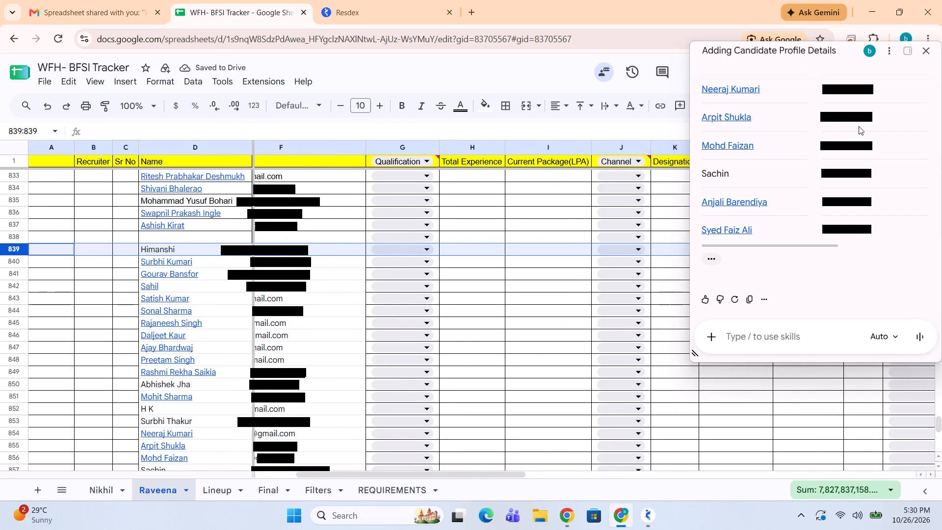
{"action": "left_click", "coordinate": [925, 52]}
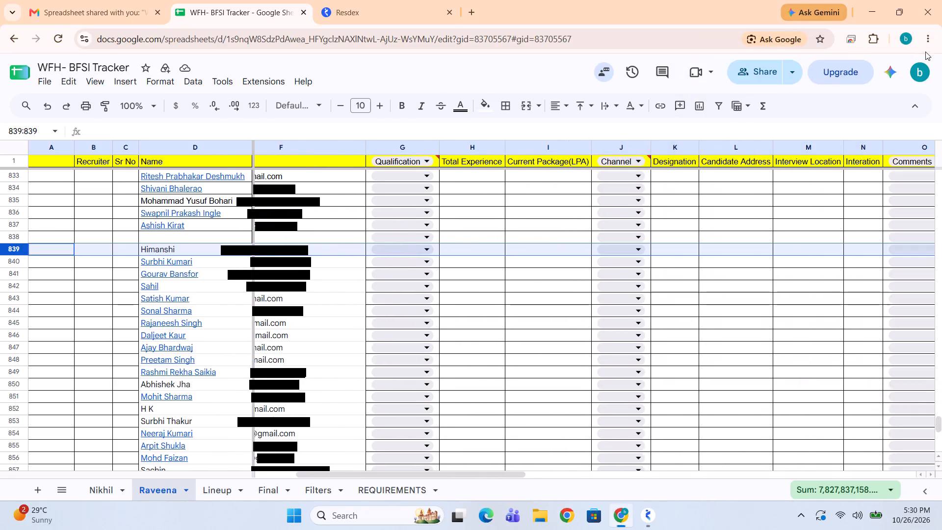
{"action": "left_click", "coordinate": [732, 249]}
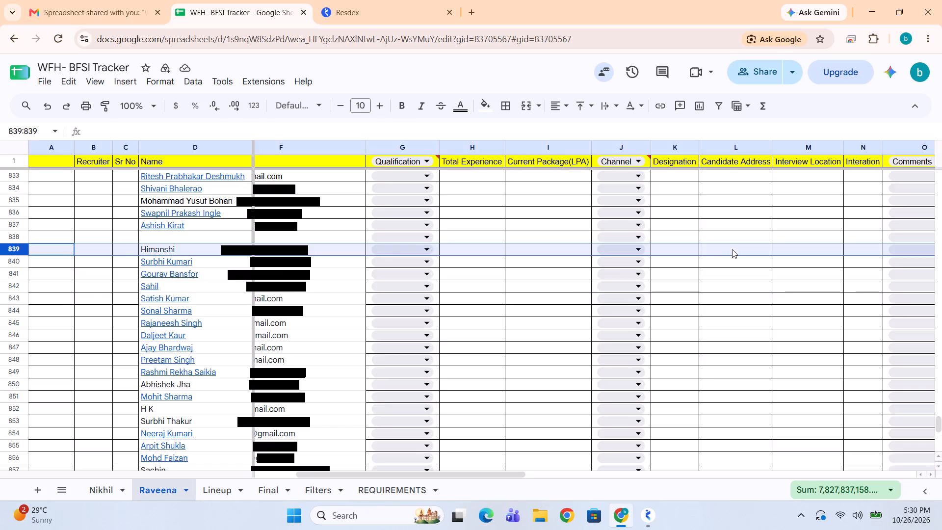
{"action": "type", "text": "De"}
{"action": "type", "text": "lhi"}
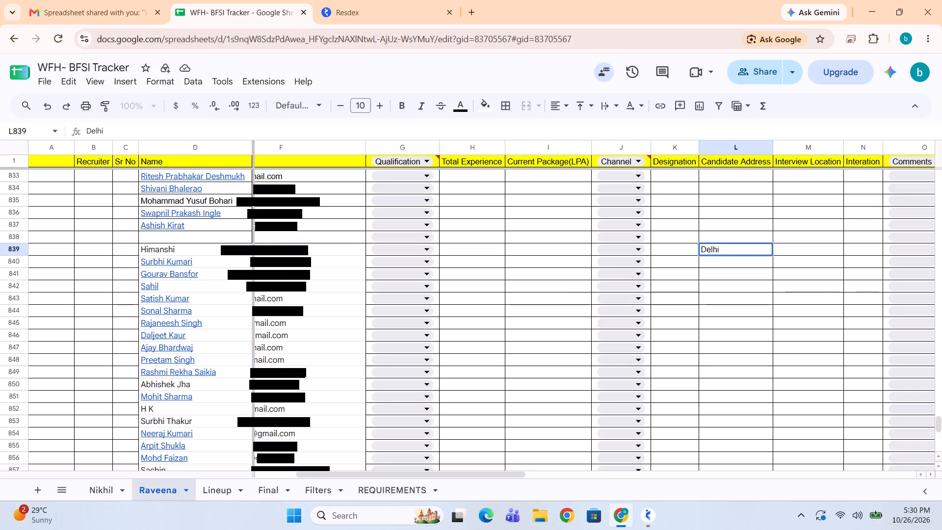
{"action": "left_click", "coordinate": [818, 291]}
Set the Client Name in row 839 to Central Generali Life.
{"action": "scroll", "coordinate": [818, 291], "scroll_direction": "left", "scroll_amount": 3}
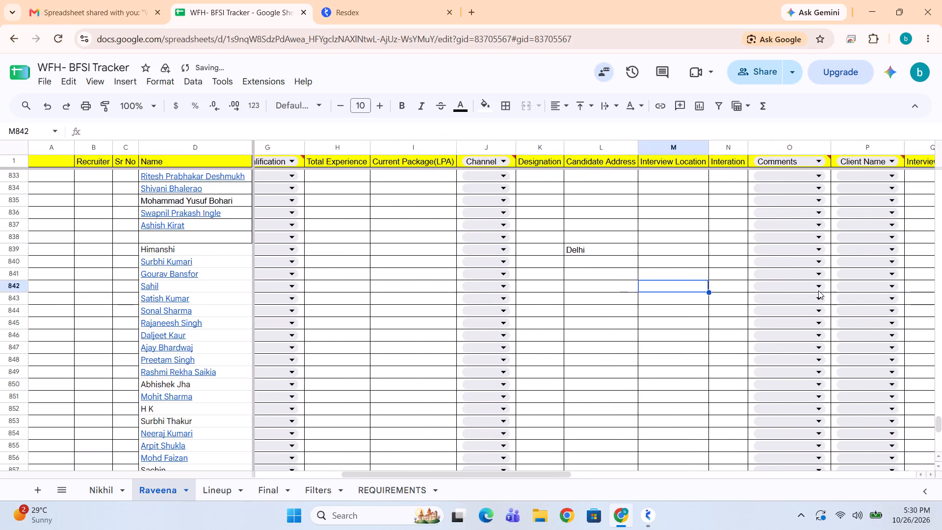
{"action": "scroll", "coordinate": [818, 291], "scroll_direction": "left", "scroll_amount": 1}
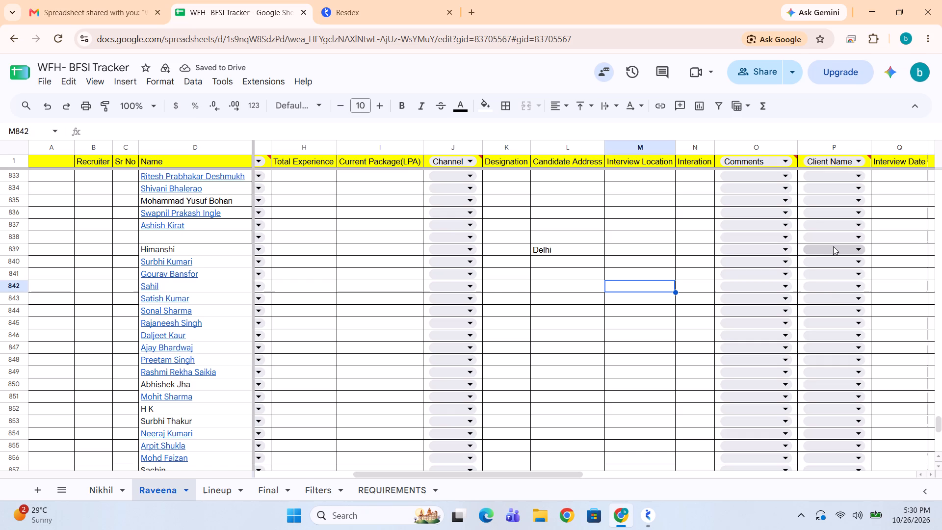
{"action": "left_click", "coordinate": [833, 246]}
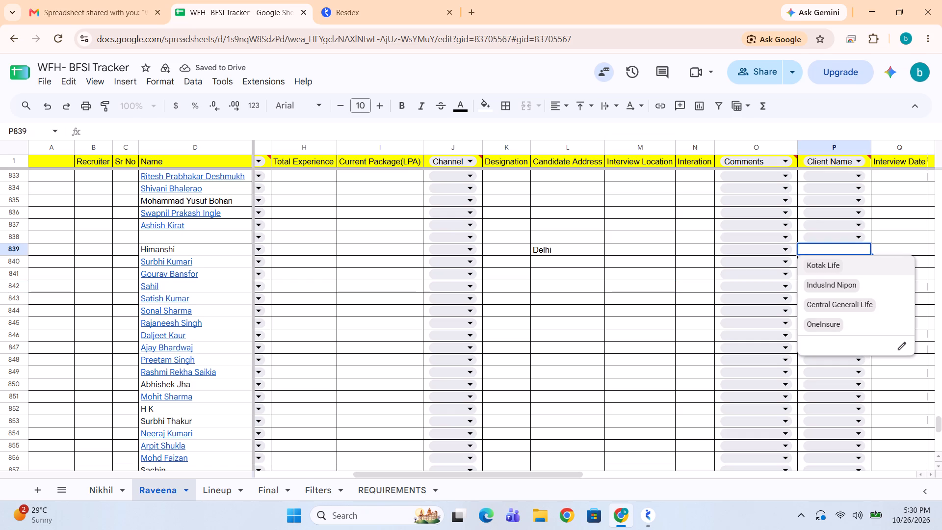
{"action": "left_click", "coordinate": [823, 300]}
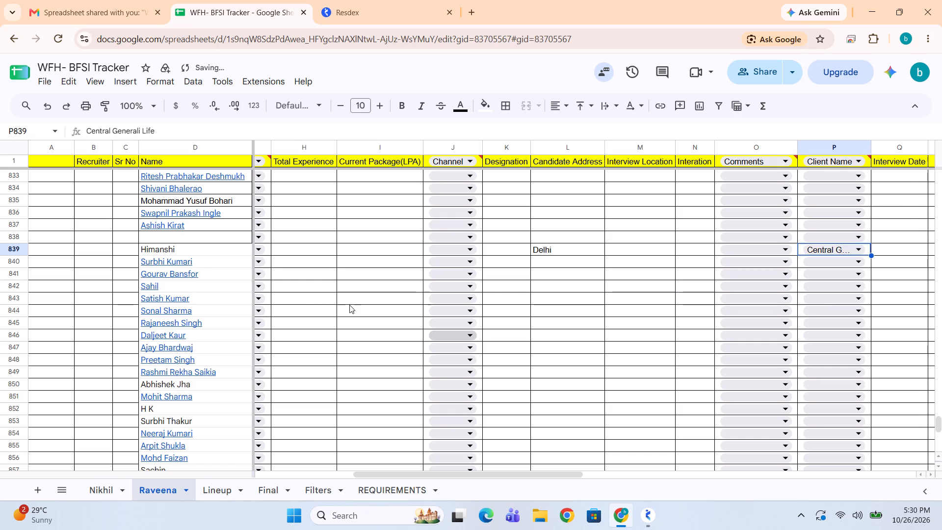
{"action": "left_click", "coordinate": [349, 305]}
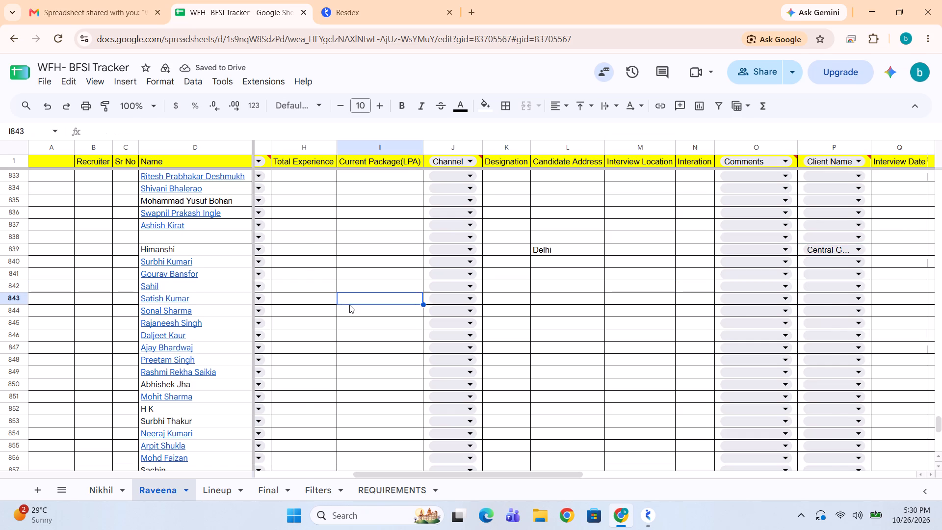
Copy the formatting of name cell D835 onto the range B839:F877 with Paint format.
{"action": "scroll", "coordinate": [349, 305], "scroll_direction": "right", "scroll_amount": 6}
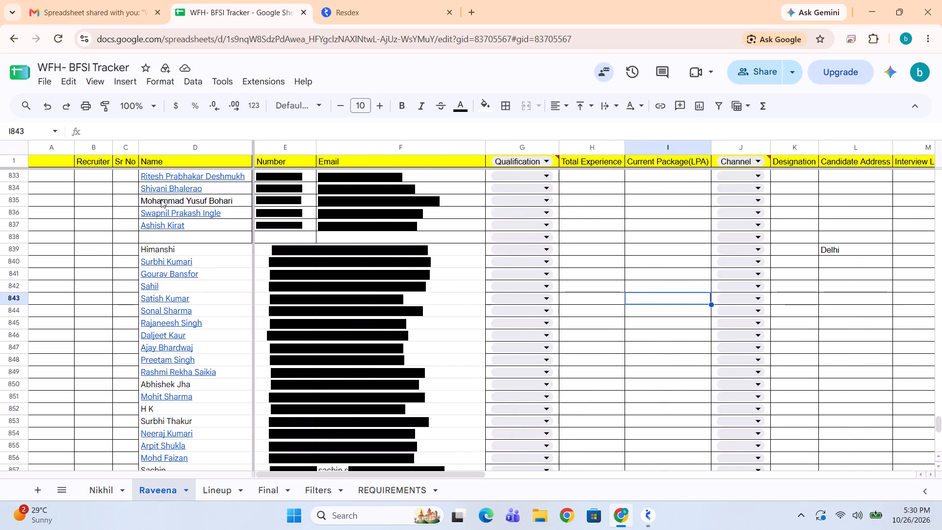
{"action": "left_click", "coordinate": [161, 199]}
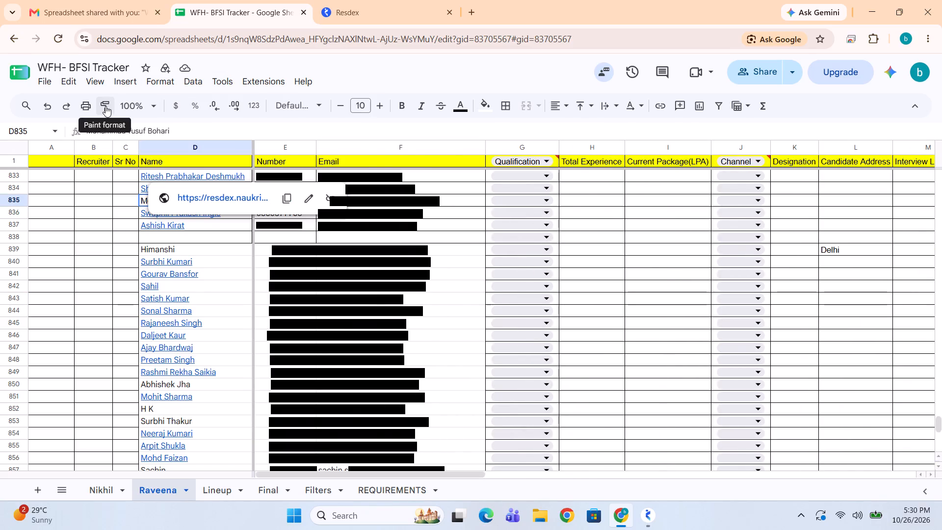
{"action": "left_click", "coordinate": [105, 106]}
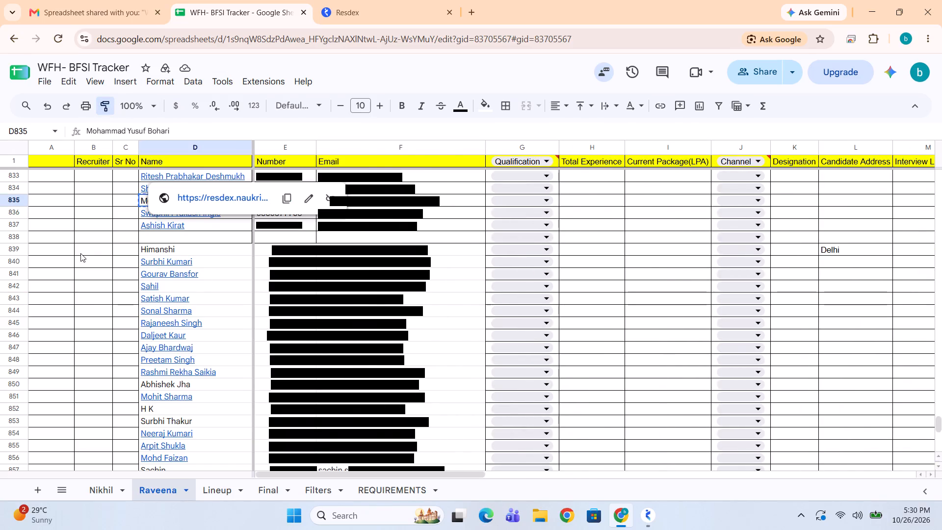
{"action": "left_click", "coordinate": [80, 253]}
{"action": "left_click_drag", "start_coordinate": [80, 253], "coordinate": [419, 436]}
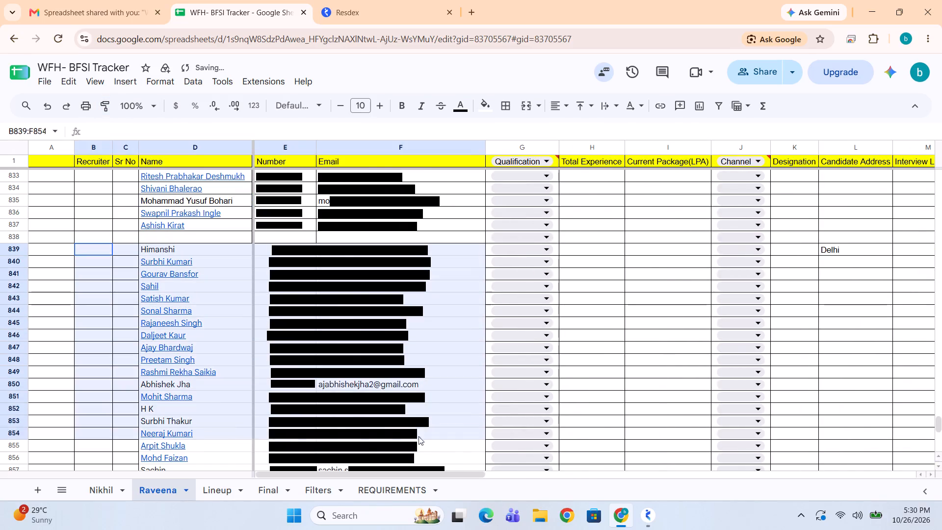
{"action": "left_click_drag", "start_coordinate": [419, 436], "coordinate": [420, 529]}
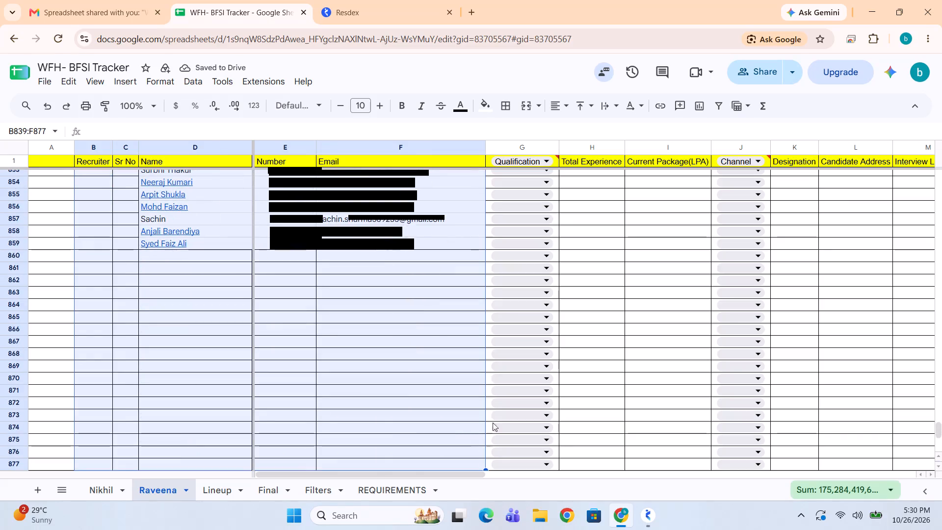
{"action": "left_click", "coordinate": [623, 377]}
Copy the formatting of name cell D814 onto the range B815:F882 with Paint format.
{"action": "scroll", "coordinate": [278, 277], "scroll_direction": "up", "scroll_amount": 2}
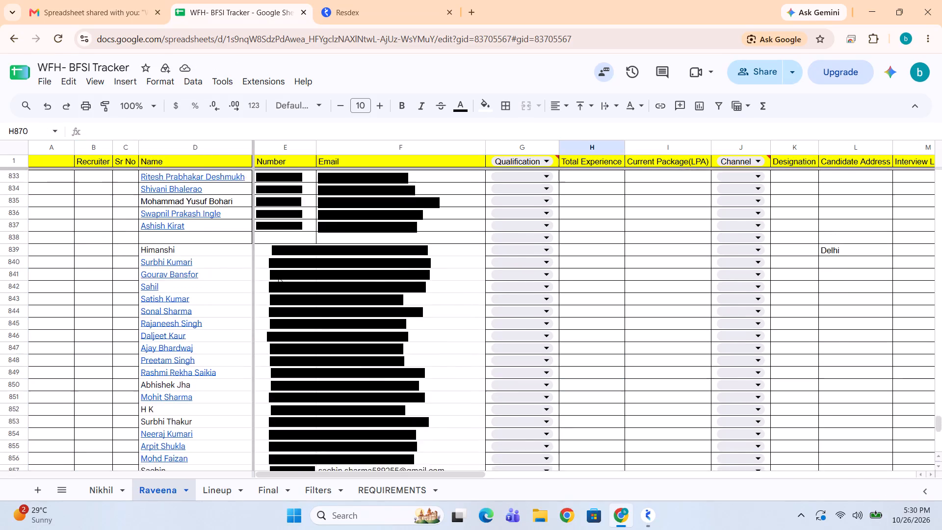
{"action": "scroll", "coordinate": [278, 277], "scroll_direction": "up", "scroll_amount": 5}
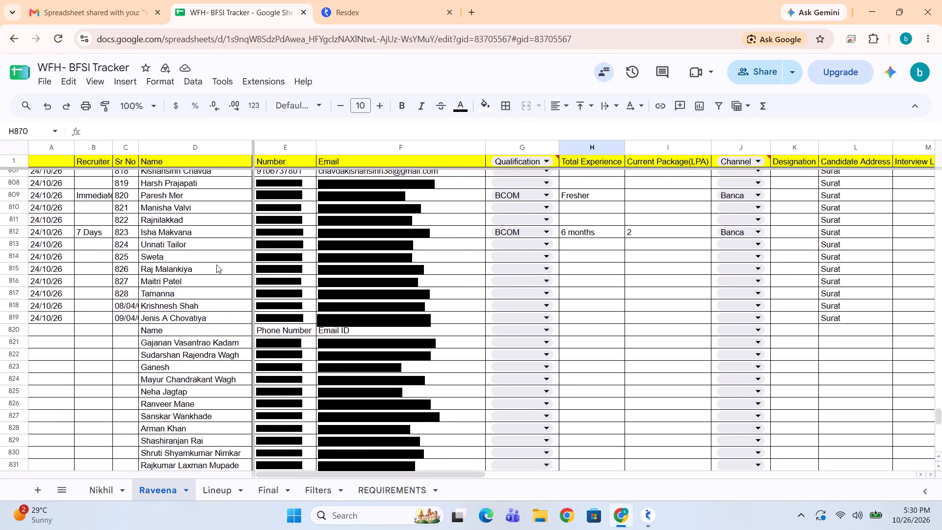
{"action": "left_click", "coordinate": [205, 260]}
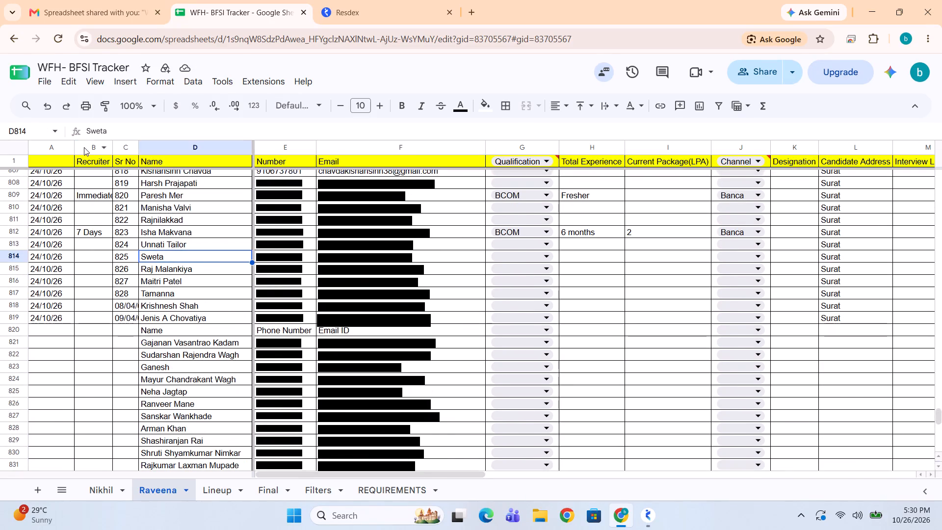
{"action": "left_click", "coordinate": [105, 114]}
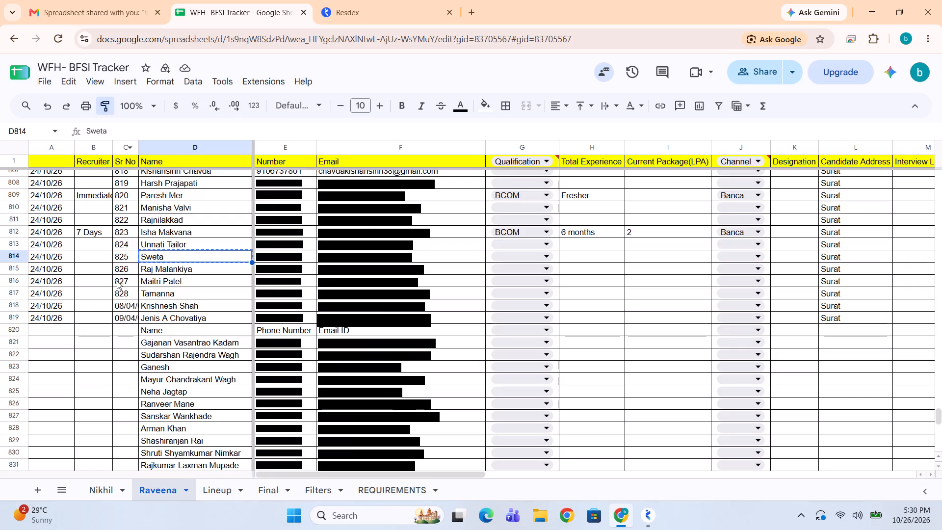
{"action": "right_click_drag", "start_coordinate": [94, 275], "coordinate": [445, 454]}
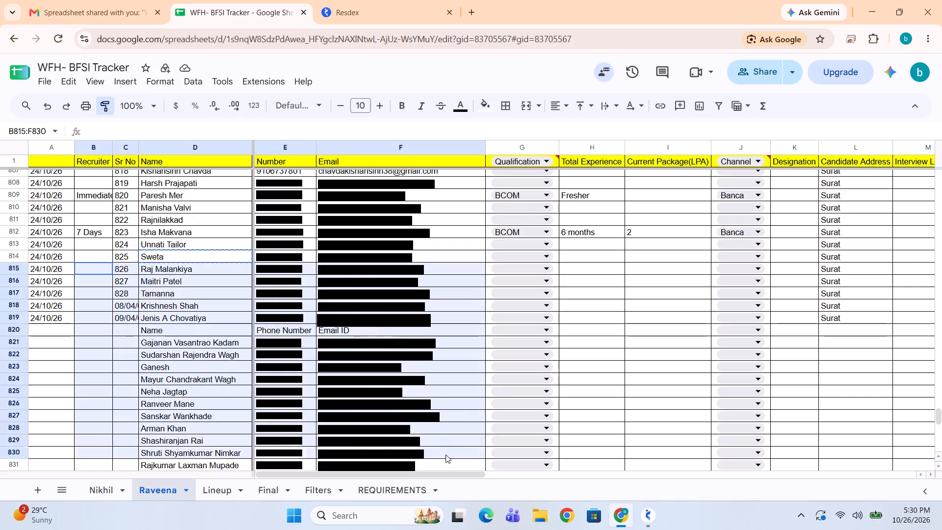
{"action": "right_click_drag", "start_coordinate": [445, 454], "coordinate": [445, 529]}
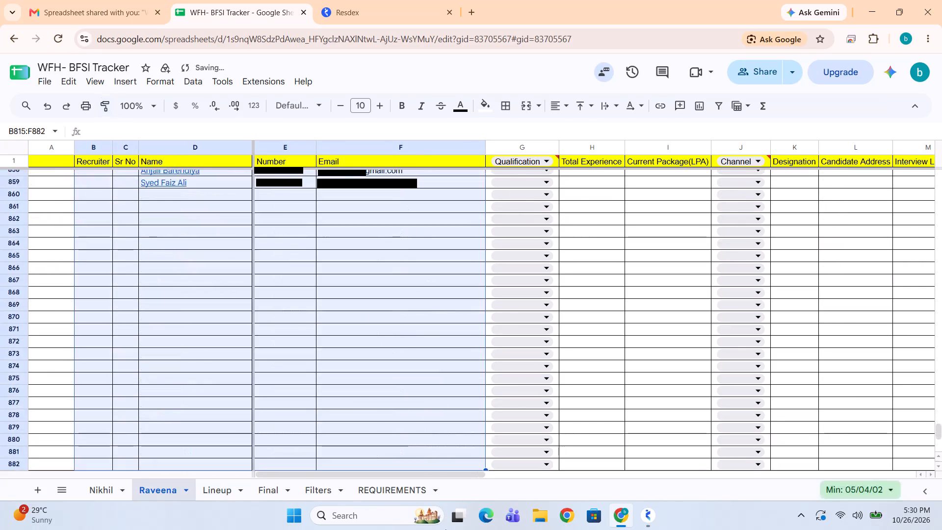
{"action": "left_click", "coordinate": [657, 344]}
{"action": "scroll", "coordinate": [274, 276], "scroll_direction": "up", "scroll_amount": 1}
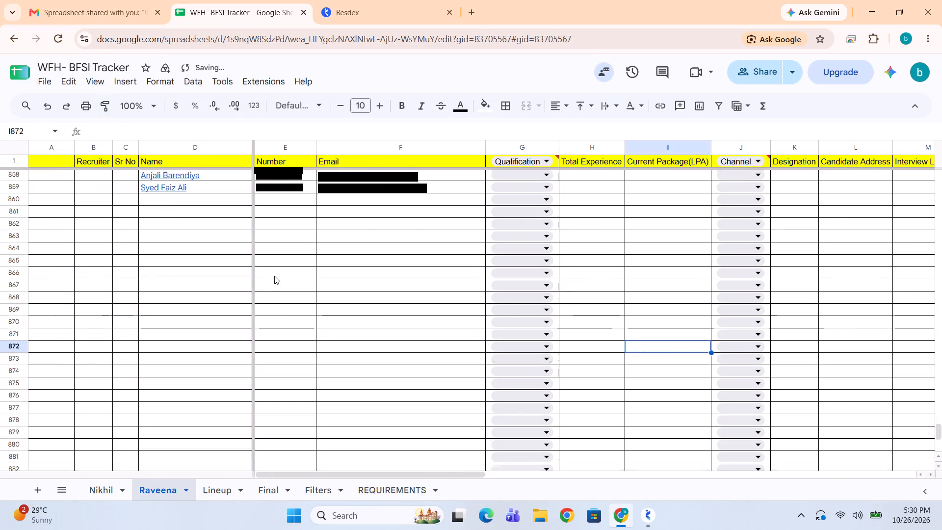
Delete row 820, the pasted header row containing Name, Phone Number and Email ID.
{"action": "scroll", "coordinate": [274, 276], "scroll_direction": "up", "scroll_amount": 4}
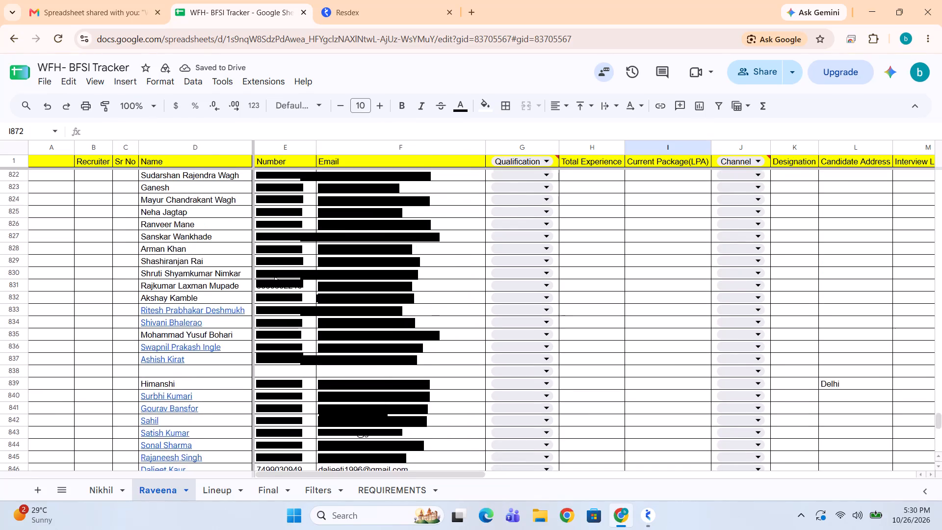
{"action": "scroll", "coordinate": [274, 276], "scroll_direction": "up", "scroll_amount": 2}
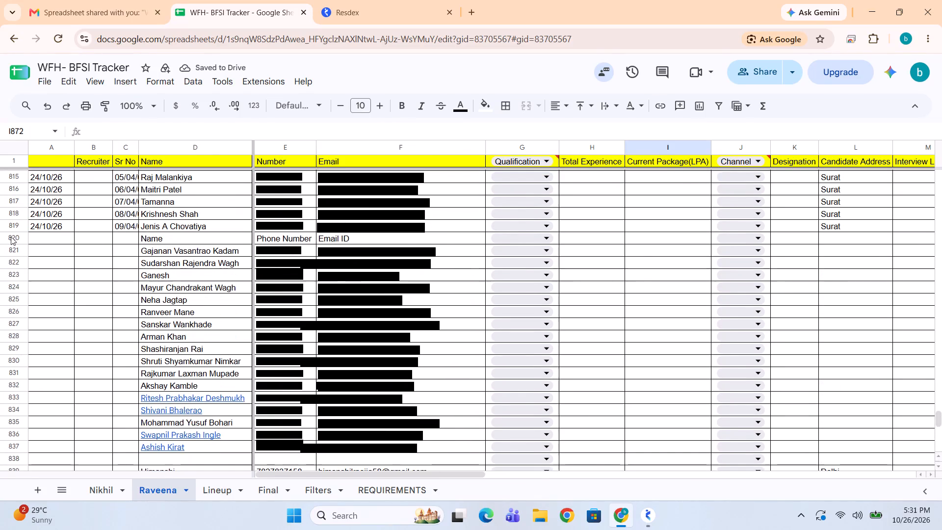
{"action": "left_click", "coordinate": [6, 238]}
{"action": "right_click", "coordinate": [6, 238]}
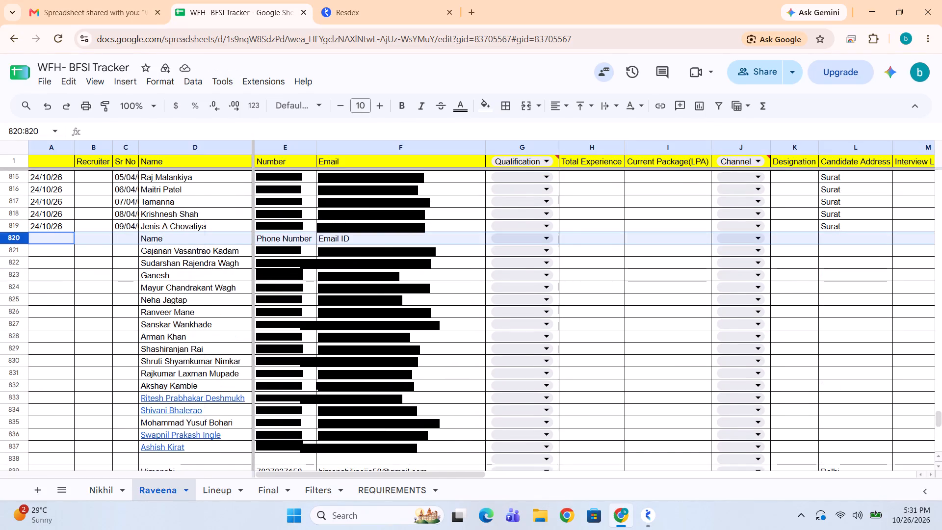
{"action": "left_click", "coordinate": [112, 316]}
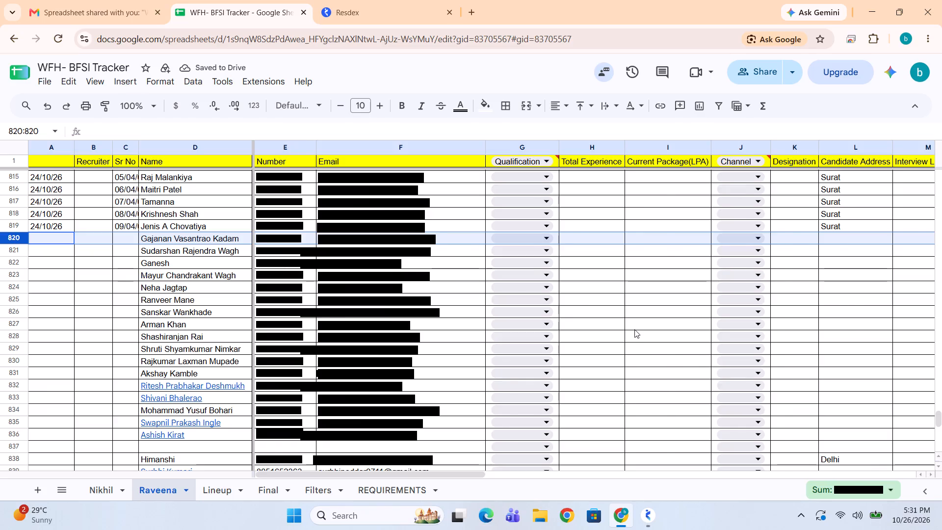
Enter Pune as the Candidate Address in row 820.
{"action": "scroll", "coordinate": [634, 329], "scroll_direction": "left", "scroll_amount": 3}
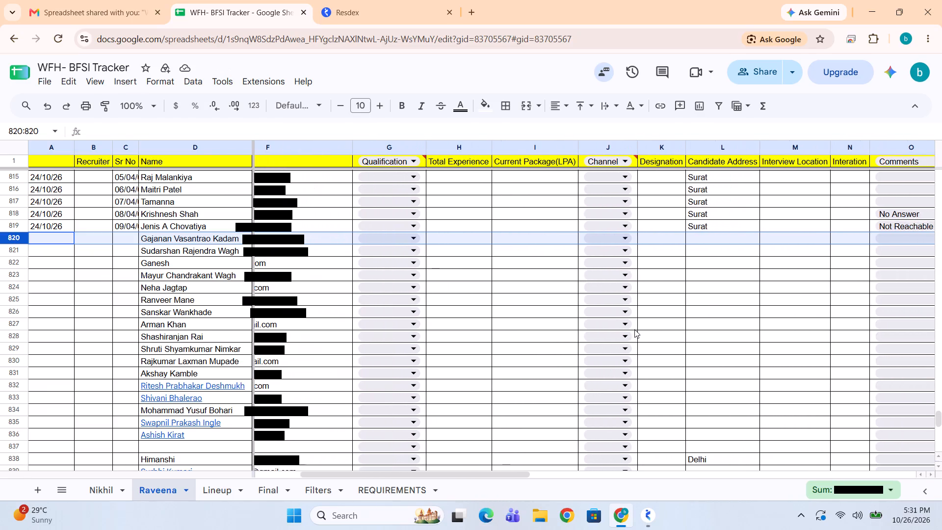
{"action": "left_click", "coordinate": [700, 239]}
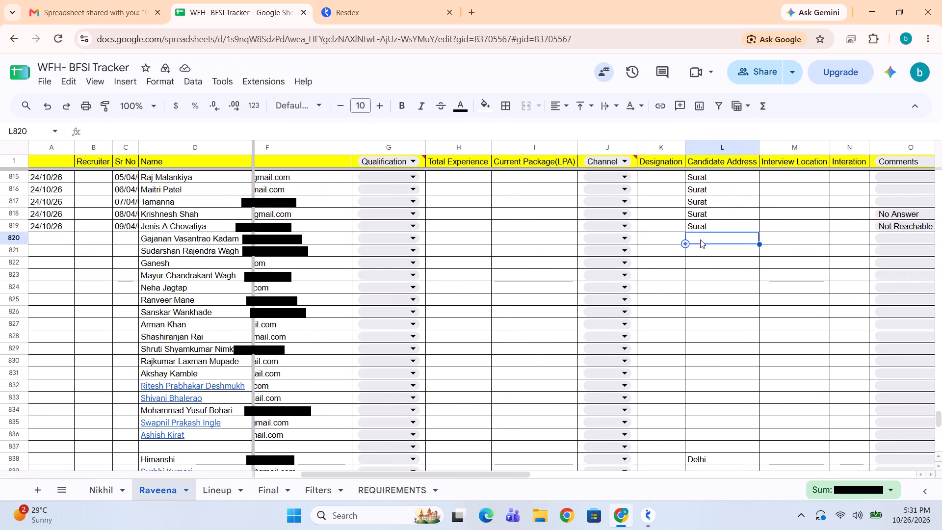
{"action": "key", "text": "shift+p"}
{"action": "type", "text": "une"}
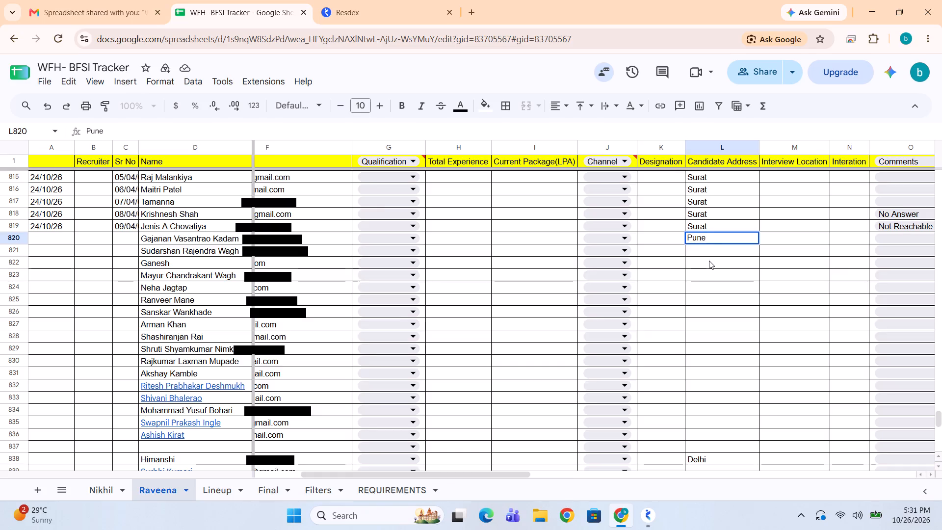
{"action": "key", "text": "Return"}
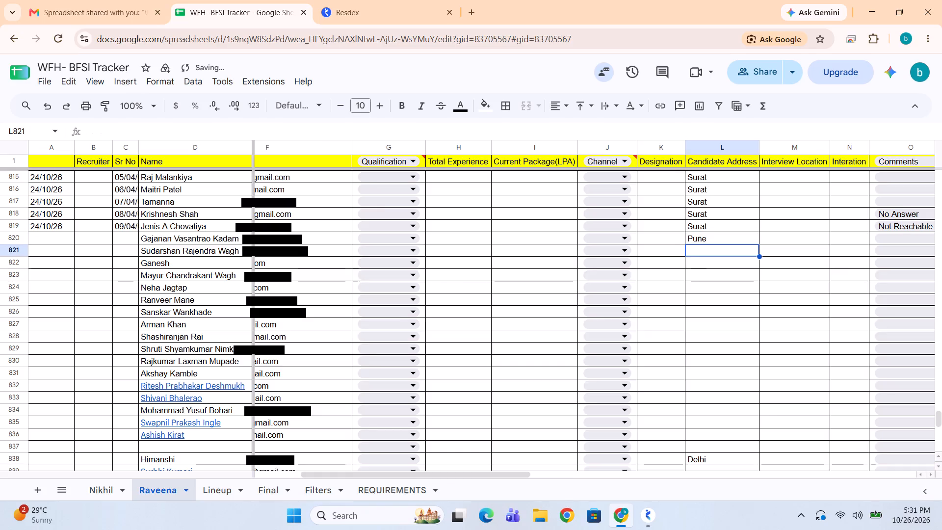
Set the Channel in row 820 to Direct Marketing.
{"action": "left_click", "coordinate": [622, 239]}
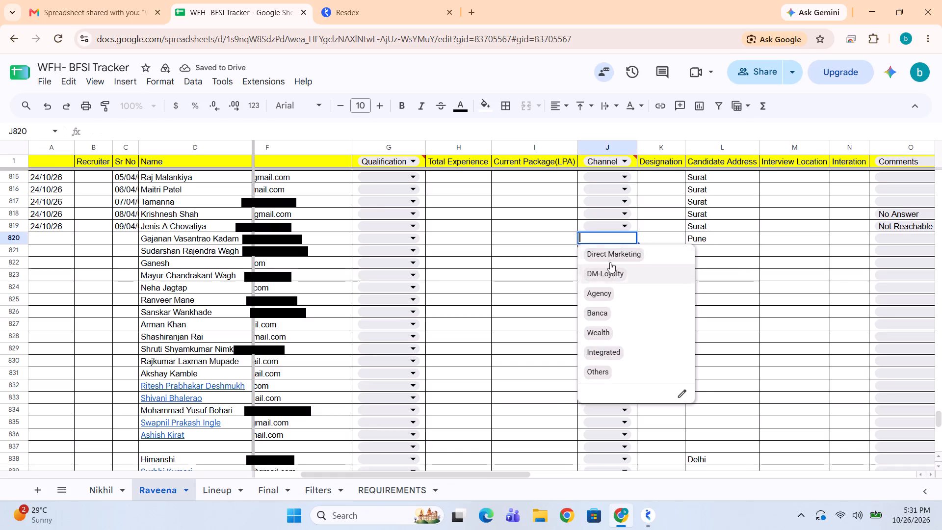
{"action": "left_click", "coordinate": [605, 249]}
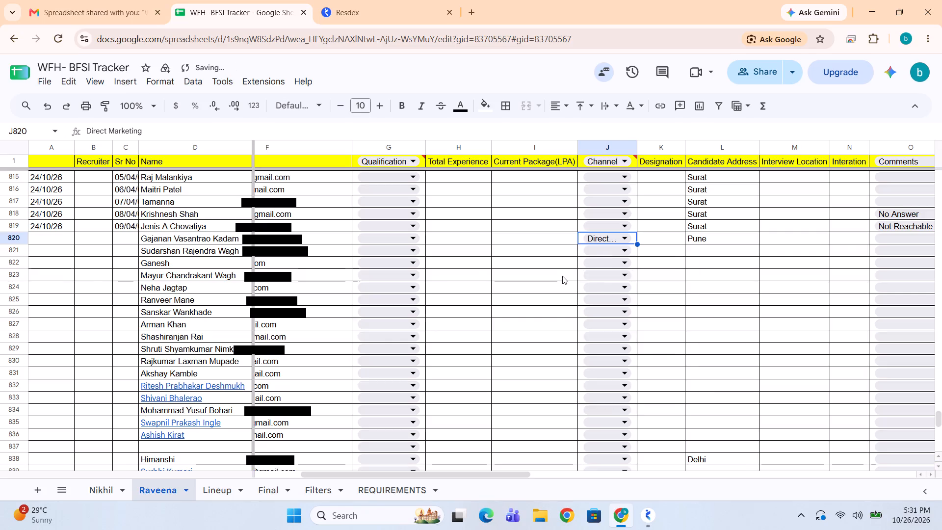
{"action": "left_click", "coordinate": [562, 276]}
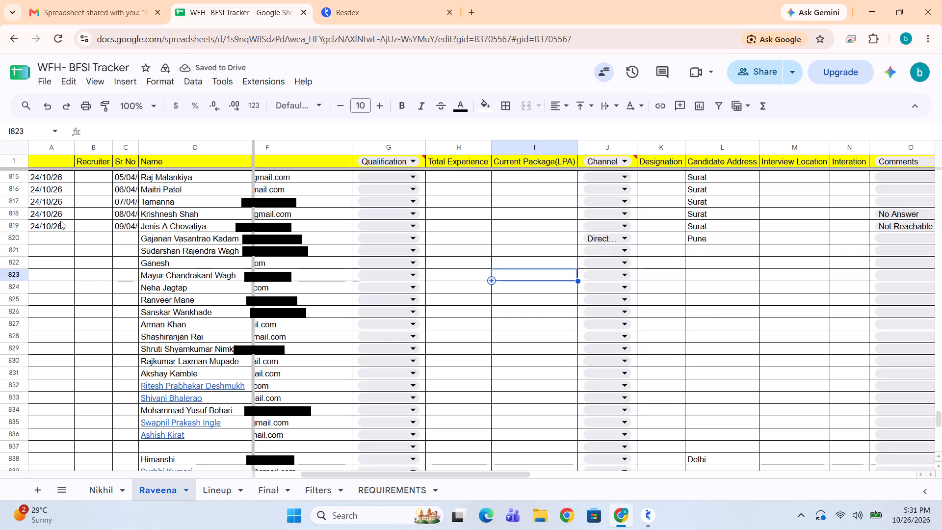
Enter the date 26/10/26 in column A for rows 820 and 821.
{"action": "double_click", "coordinate": [51, 238]}
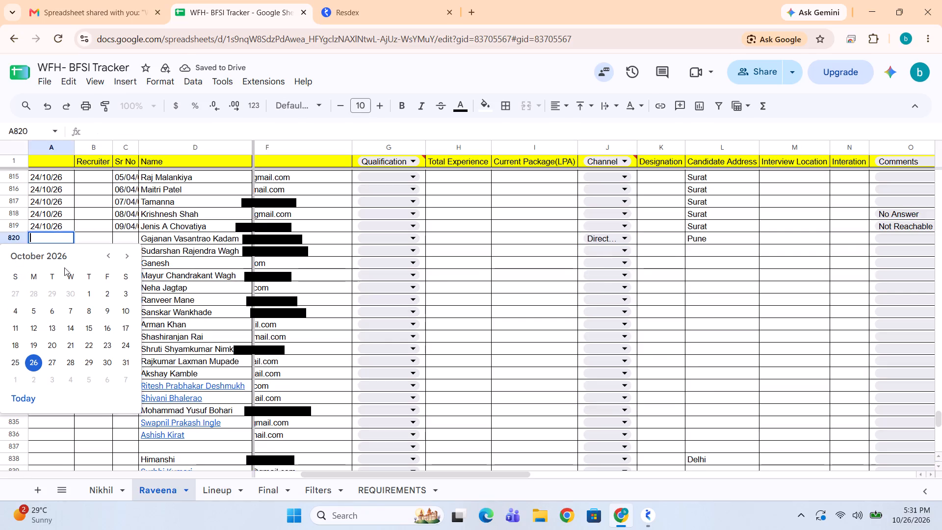
{"action": "left_click", "coordinate": [37, 359]}
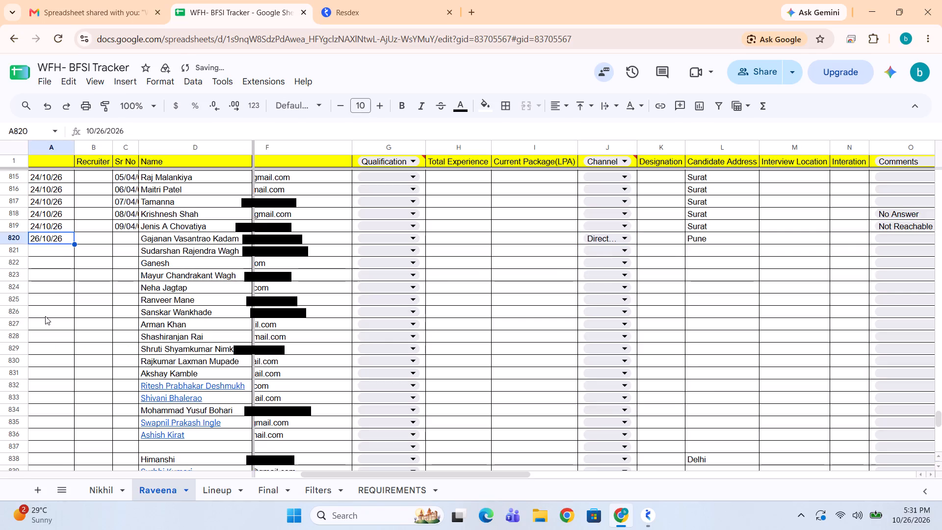
{"action": "double_click", "coordinate": [50, 252]}
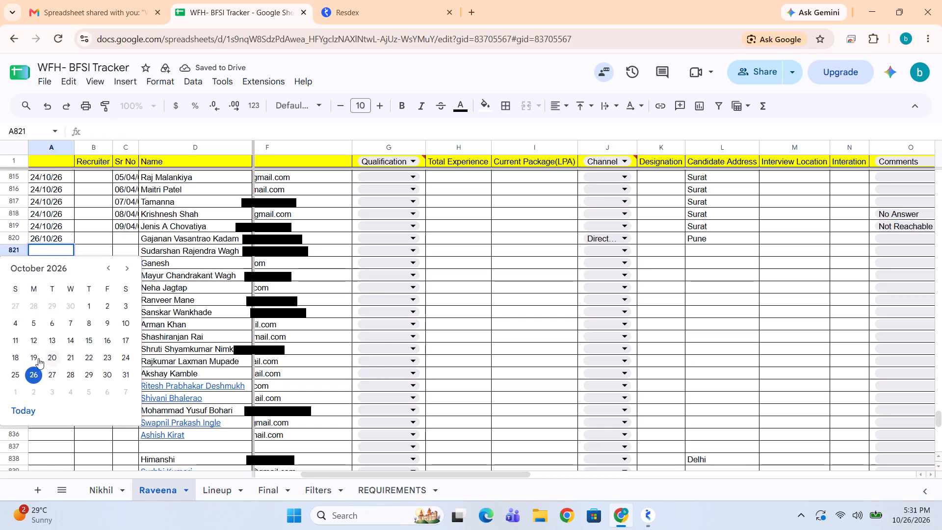
{"action": "left_click", "coordinate": [35, 370]}
Fill the 26/10/26 date from A820:A821 down column A through row 858, the last candidate row.
{"action": "left_click_drag", "start_coordinate": [55, 282], "coordinate": [57, 239]}
{"action": "left_click", "coordinate": [57, 239]}
{"action": "left_click_drag", "start_coordinate": [57, 239], "coordinate": [57, 254]}
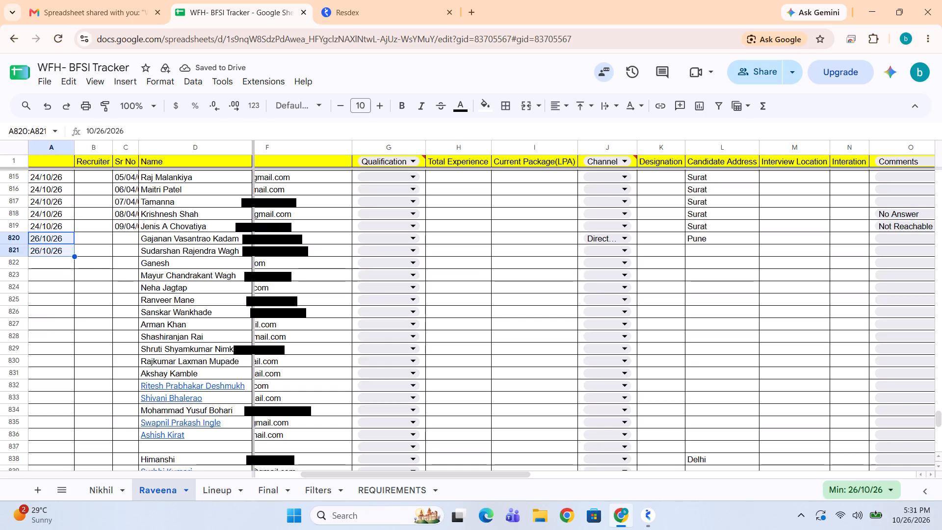
{"action": "left_click_drag", "start_coordinate": [75, 257], "coordinate": [72, 360]}
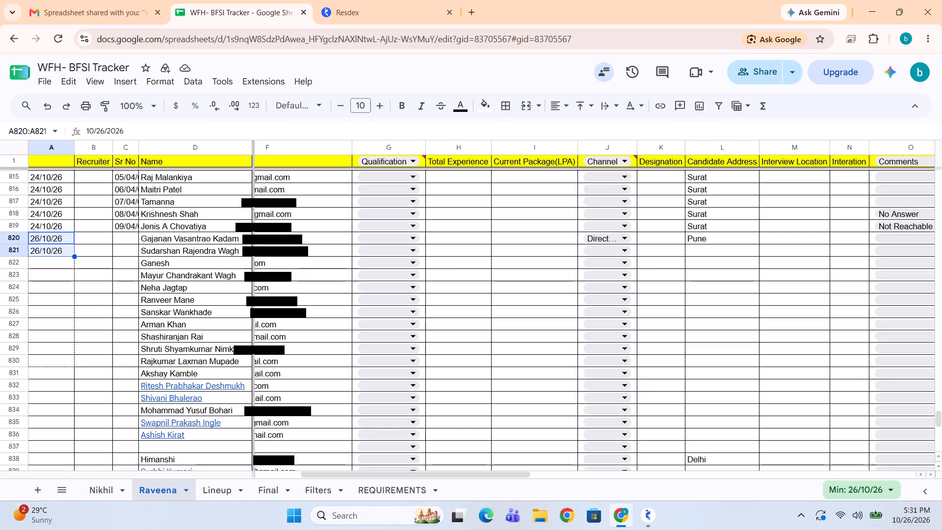
{"action": "left_click_drag", "start_coordinate": [72, 360], "coordinate": [71, 438]}
{"action": "scroll", "coordinate": [71, 438], "scroll_direction": "down", "scroll_amount": 2}
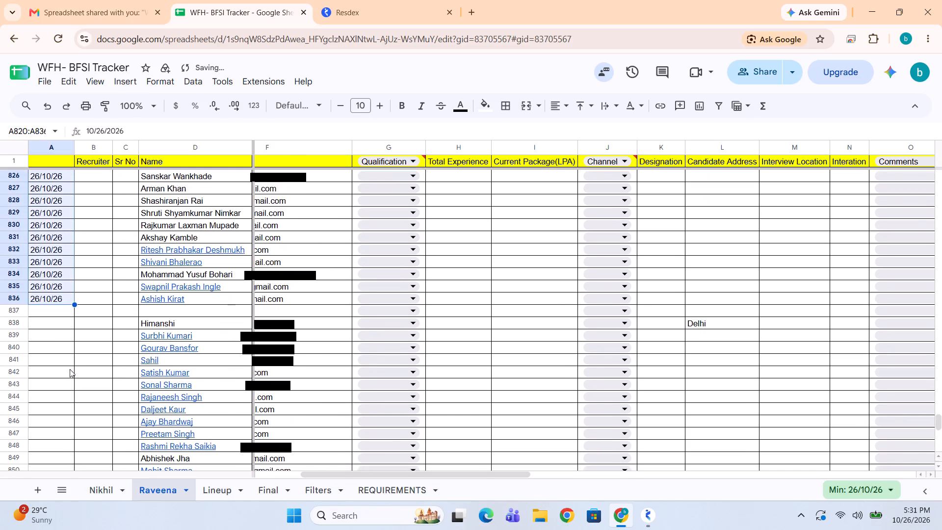
{"action": "left_click_drag", "start_coordinate": [75, 305], "coordinate": [60, 418]}
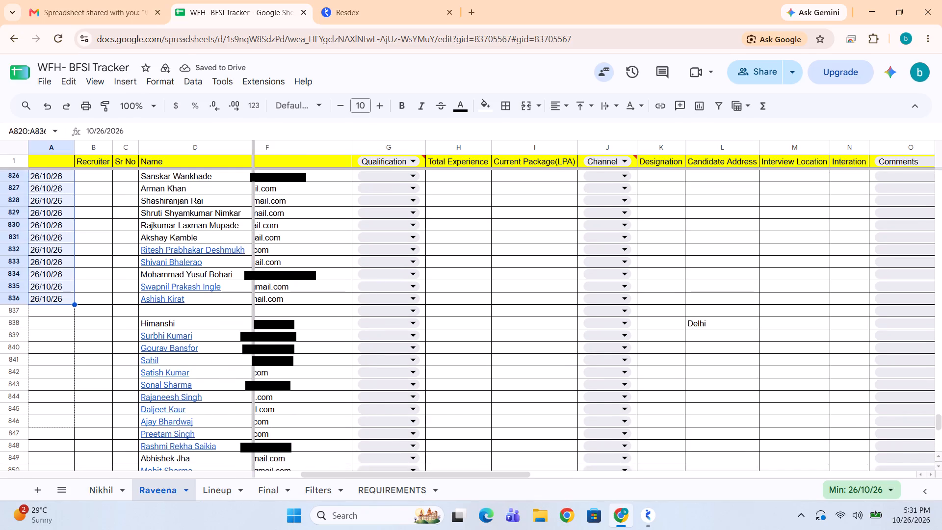
{"action": "left_click_drag", "start_coordinate": [60, 418], "coordinate": [57, 445]}
{"action": "scroll", "coordinate": [57, 445], "scroll_direction": "down", "scroll_amount": 2}
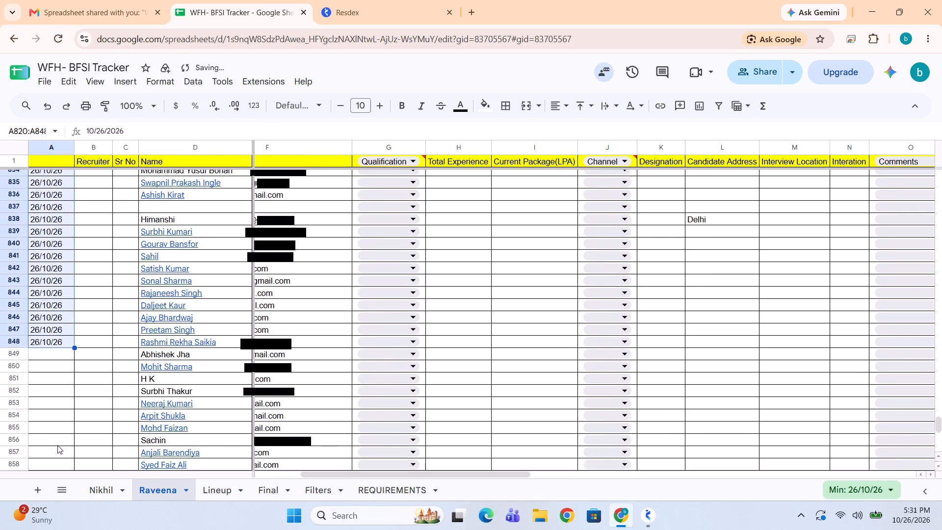
{"action": "left_click_drag", "start_coordinate": [76, 349], "coordinate": [54, 432]}
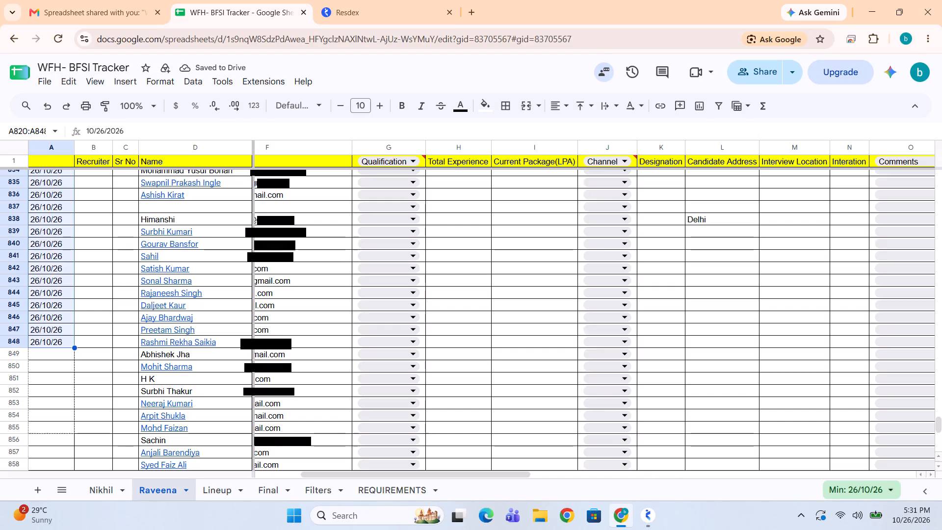
{"action": "left_click_drag", "start_coordinate": [54, 432], "coordinate": [50, 453]}
{"action": "scroll", "coordinate": [50, 453], "scroll_direction": "down", "scroll_amount": 2}
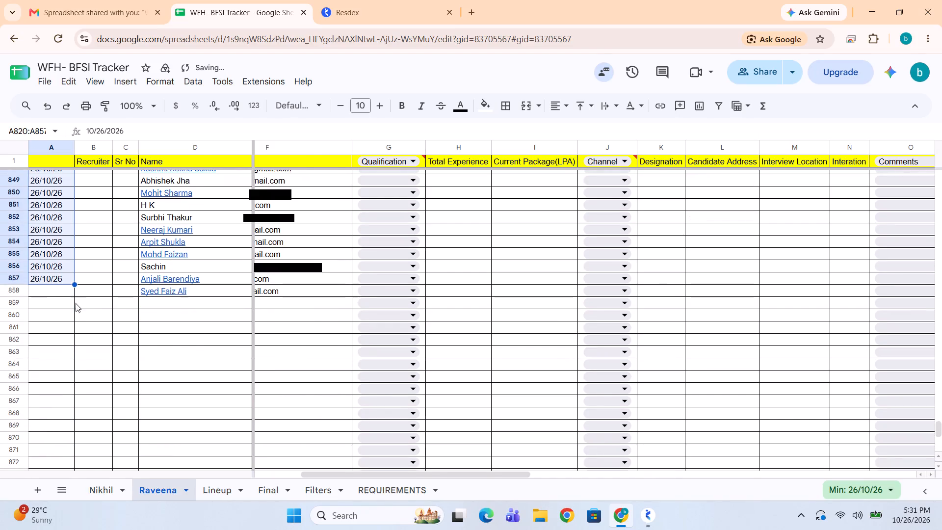
{"action": "left_click_drag", "start_coordinate": [75, 285], "coordinate": [69, 292]}
{"action": "left_click_drag", "start_coordinate": [69, 292], "coordinate": [69, 293]}
{"action": "left_click", "coordinate": [131, 342]}
Clear the date-formatted Sr No entries in cells C815 to C819.
{"action": "scroll", "coordinate": [131, 342], "scroll_direction": "up", "scroll_amount": 3}
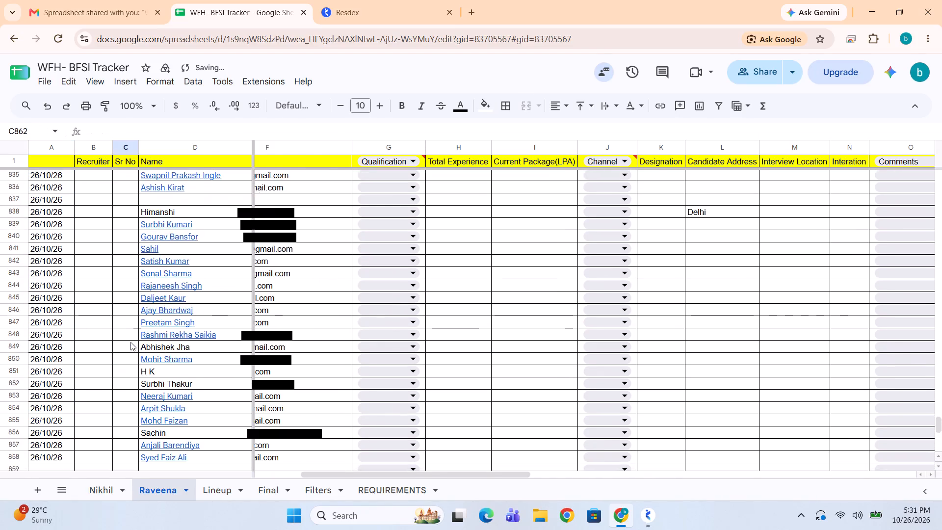
{"action": "scroll", "coordinate": [131, 342], "scroll_direction": "up", "scroll_amount": 1}
{"action": "scroll", "coordinate": [131, 342], "scroll_direction": "right", "scroll_amount": 7}
{"action": "scroll", "coordinate": [131, 342], "scroll_direction": "up", "scroll_amount": 2}
{"action": "scroll", "coordinate": [131, 342], "scroll_direction": "down", "scroll_amount": 1}
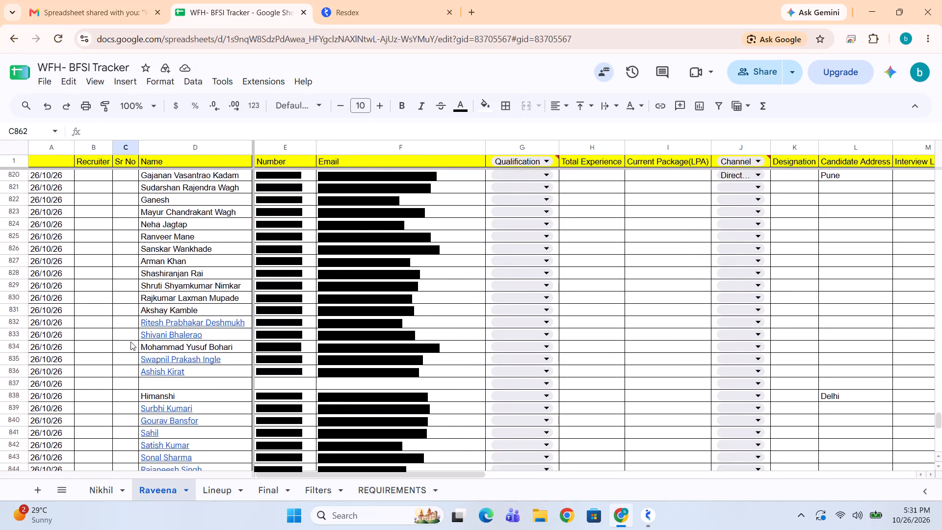
{"action": "scroll", "coordinate": [131, 342], "scroll_direction": "up", "scroll_amount": 1}
{"action": "left_click", "coordinate": [123, 237]}
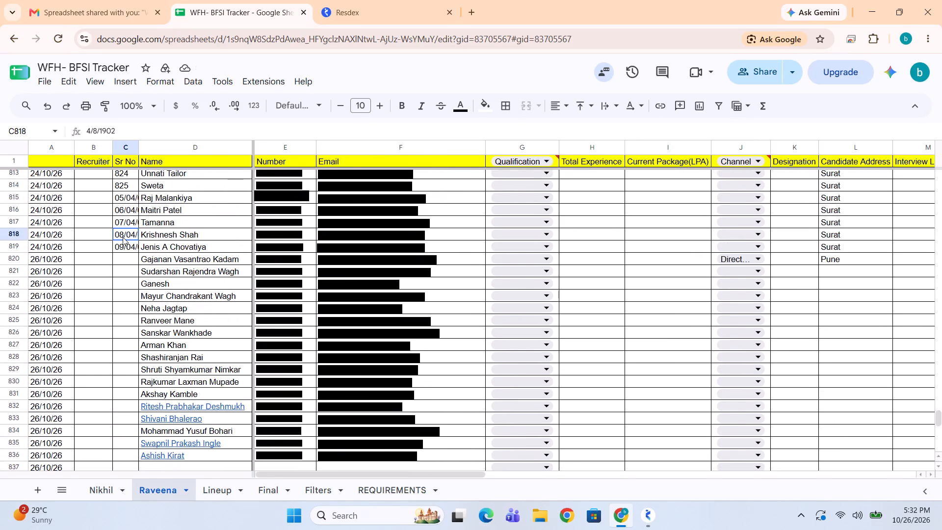
{"action": "left_click", "coordinate": [128, 201]}
{"action": "key", "text": "BackSpace"}
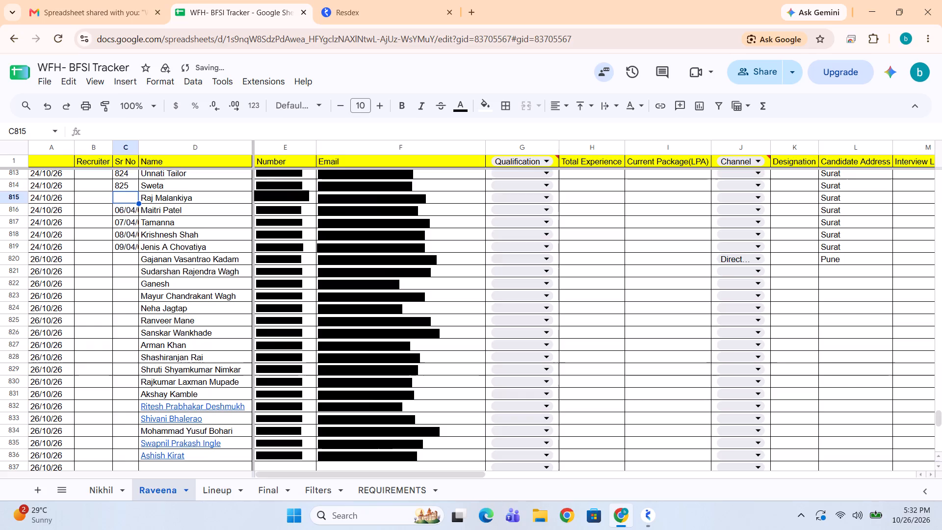
{"action": "left_click", "coordinate": [132, 214]}
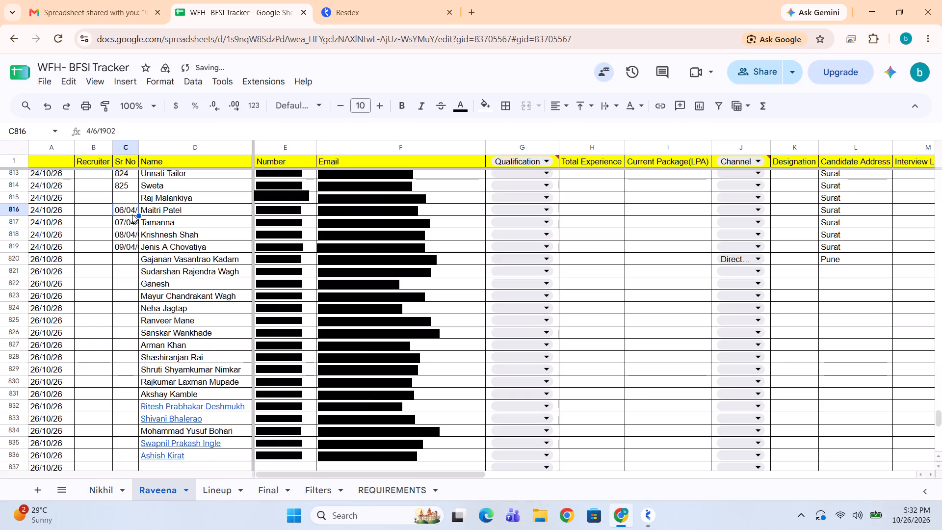
{"action": "key", "text": "BackSpace"}
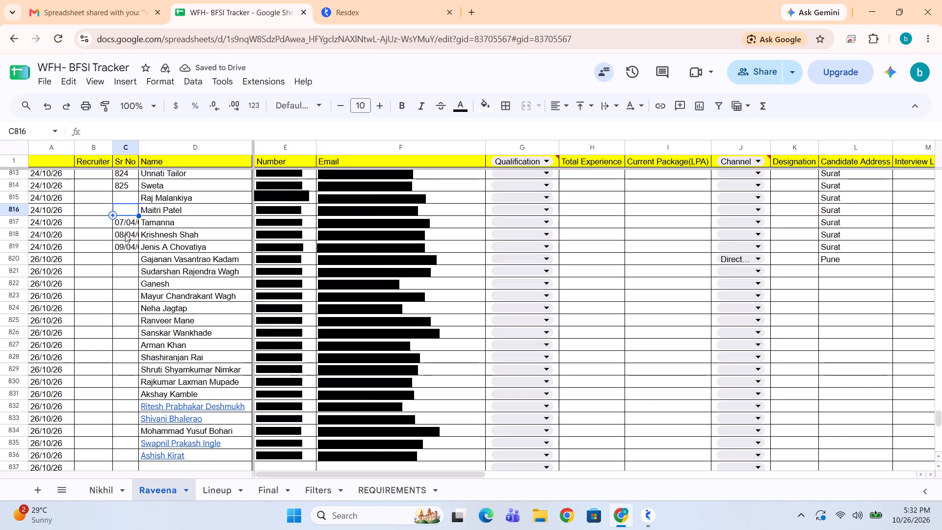
{"action": "left_click", "coordinate": [123, 225]}
{"action": "key", "text": "BackSpace"}
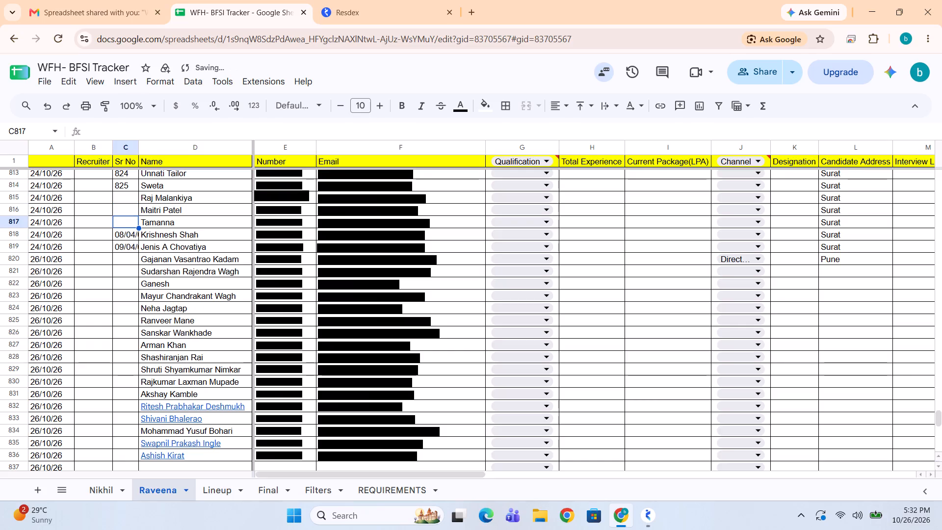
{"action": "left_click", "coordinate": [127, 235]}
{"action": "key", "text": "BackSpace"}
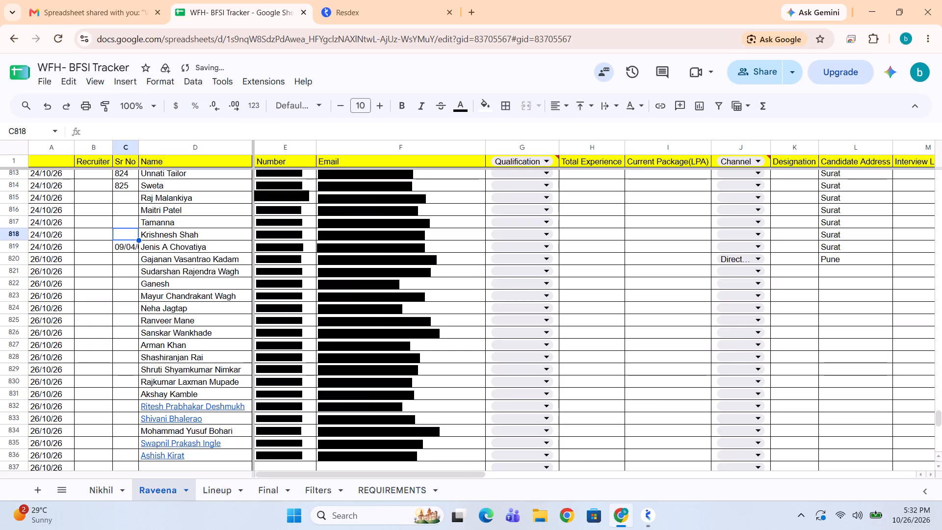
{"action": "left_click", "coordinate": [130, 248]}
{"action": "key", "text": "BackSpace"}
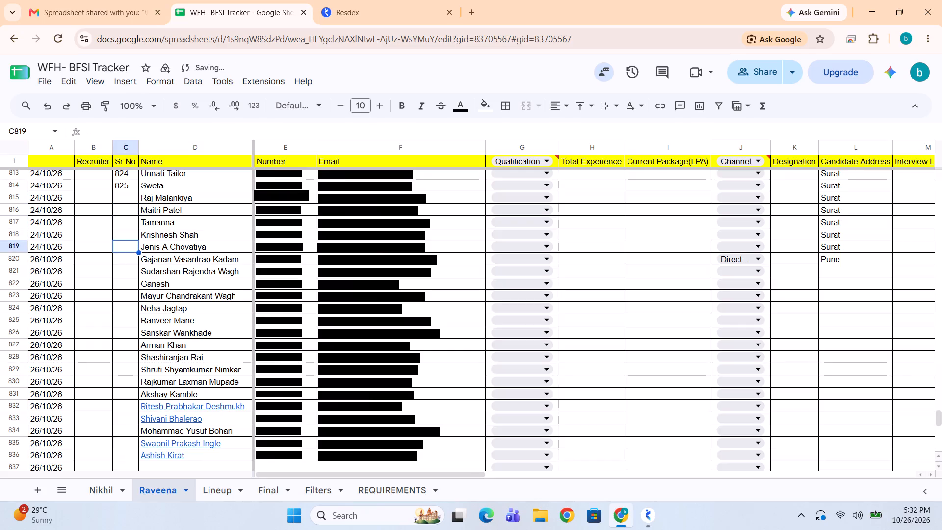
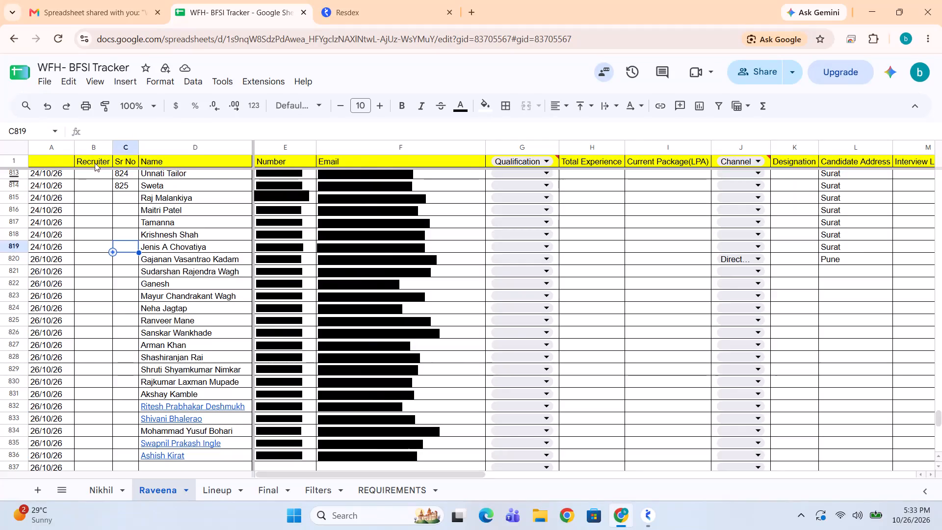
Continue the Sr No series from 824 and 825 in C813:C814 down column C through row 858, ending at 869.
{"action": "left_click", "coordinate": [121, 176]}
{"action": "left_click_drag", "start_coordinate": [121, 176], "coordinate": [123, 183]}
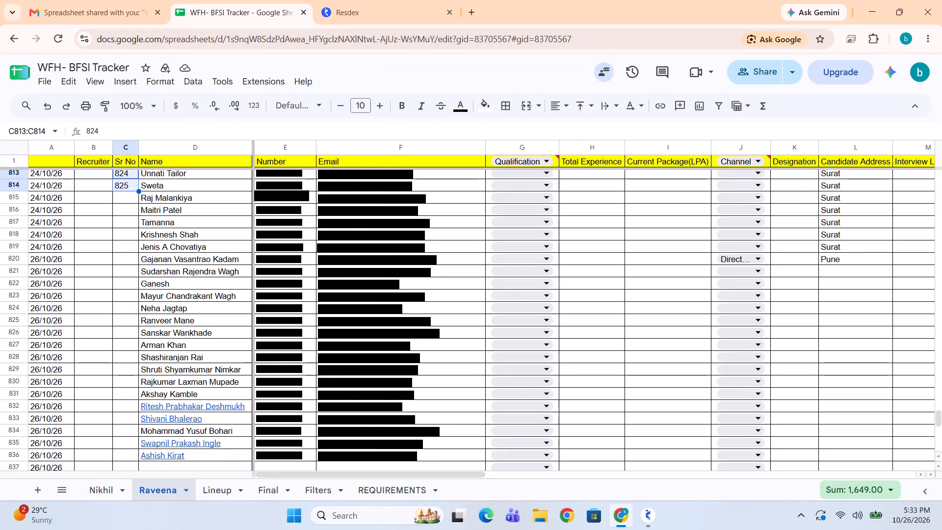
{"action": "left_click_drag", "start_coordinate": [139, 192], "coordinate": [123, 377]}
{"action": "left_click_drag", "start_coordinate": [123, 377], "coordinate": [122, 442]}
{"action": "scroll", "coordinate": [122, 442], "scroll_direction": "down", "scroll_amount": 3}
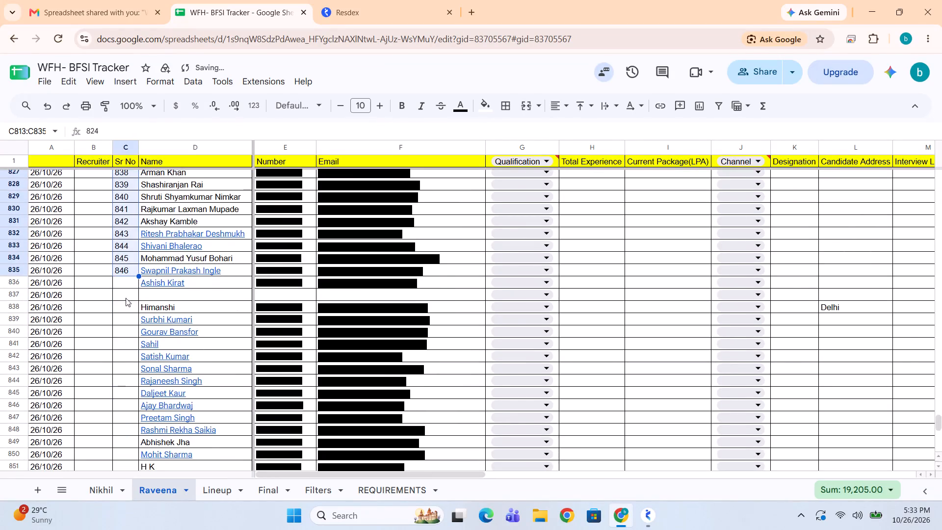
{"action": "left_click_drag", "start_coordinate": [138, 276], "coordinate": [127, 380]}
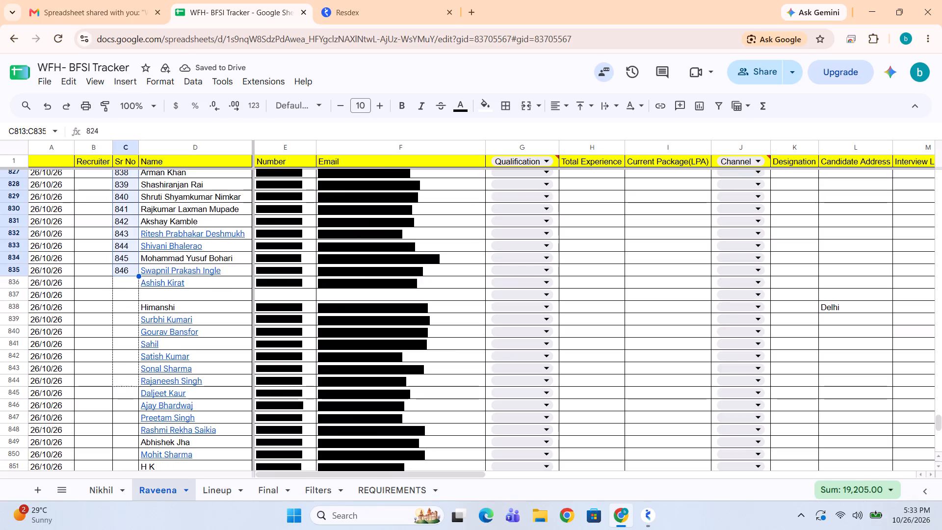
{"action": "left_click_drag", "start_coordinate": [127, 380], "coordinate": [122, 489]}
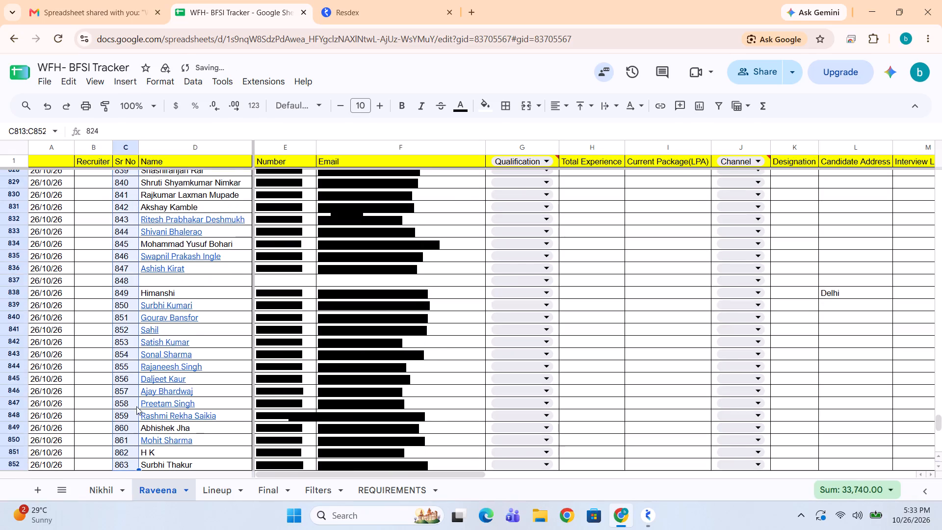
{"action": "scroll", "coordinate": [137, 398], "scroll_direction": "down", "scroll_amount": 3}
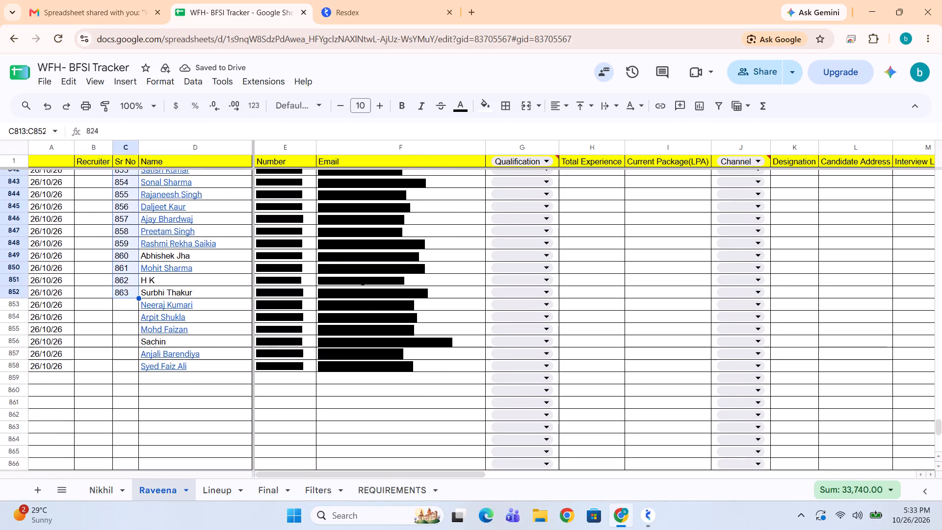
{"action": "left_click_drag", "start_coordinate": [139, 298], "coordinate": [130, 352]}
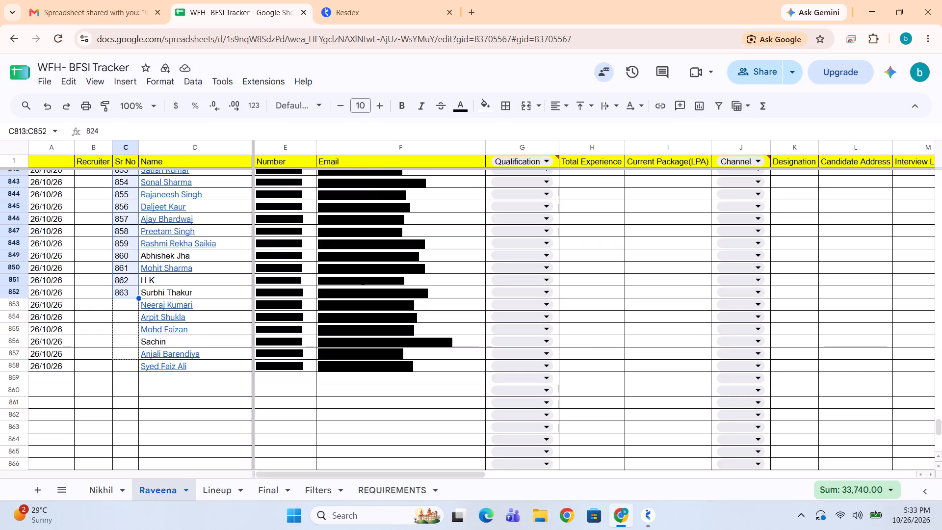
{"action": "left_click_drag", "start_coordinate": [130, 352], "coordinate": [122, 367]}
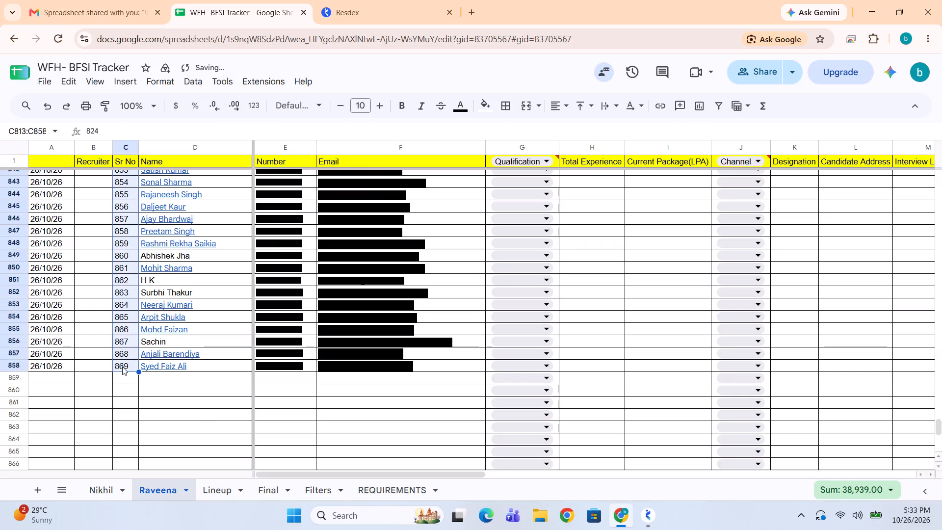
{"action": "left_click", "coordinate": [201, 422]}
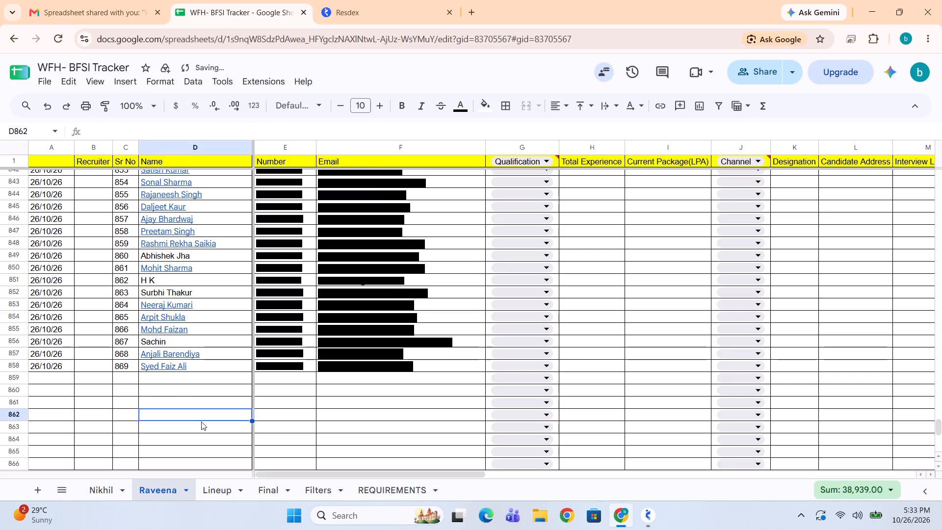
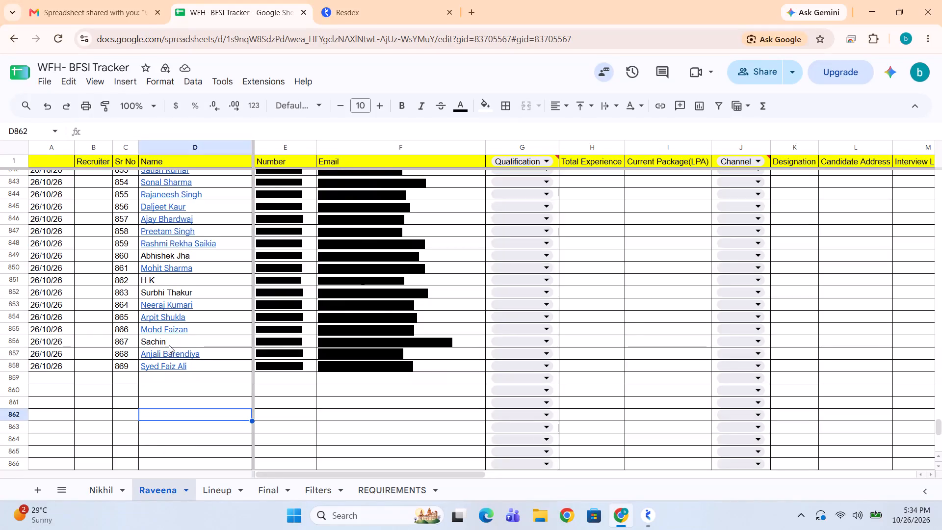
Replace the linked candidate names in D857 and D858 with their values only, removing the Resdex hyperlinks.
{"action": "left_click", "coordinate": [165, 354]}
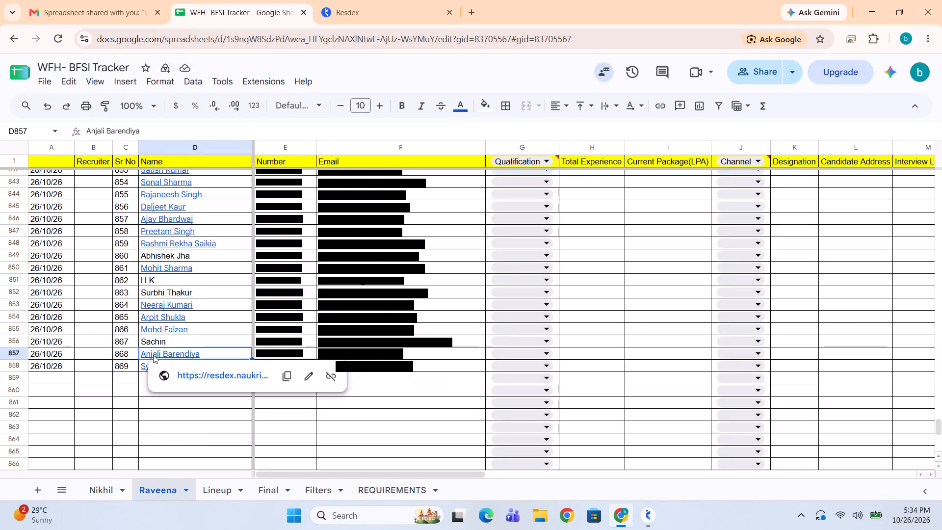
{"action": "left_click_drag", "start_coordinate": [142, 351], "coordinate": [198, 350]}
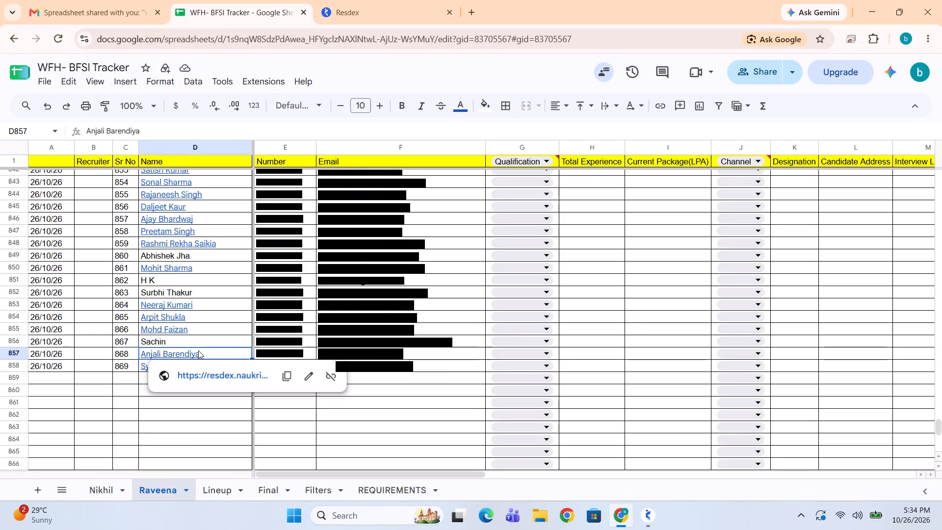
{"action": "left_click", "coordinate": [198, 350]}
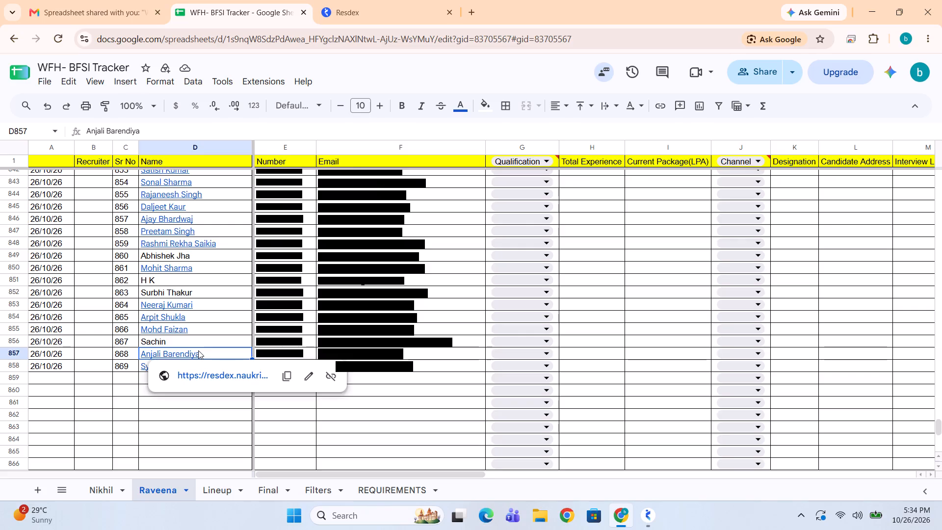
{"action": "key", "text": "ctrl+c"}
{"action": "key", "text": "ctrl+c"}
{"action": "key", "text": "ctrl+c"}
{"action": "key", "text": "ctrl+c"}
{"action": "key", "text": "ctrl+c"}
{"action": "key", "text": "ctrl+c"}
{"action": "key", "text": "ctrl+c"}
{"action": "key", "text": "ctrl+c"}
{"action": "key", "text": "ctrl+c"}
{"action": "key", "text": "ctrl+c"}
{"action": "key", "text": "ctrl+c"}
{"action": "key", "text": "ctrl+c"}
{"action": "key", "text": "ctrl+c"}
{"action": "key", "text": "ctrl+c"}
{"action": "key", "text": "ctrl+c"}
{"action": "key", "text": "ctrl+c"}
{"action": "key", "text": "ctrl+c"}
{"action": "key", "text": "ctrl+c"}
{"action": "key", "text": "ctrl+c"}
{"action": "key", "text": "ctrl+c"}
{"action": "key", "text": "ctrl+shift+v"}
{"action": "key", "text": "ctrl+shift+v"}
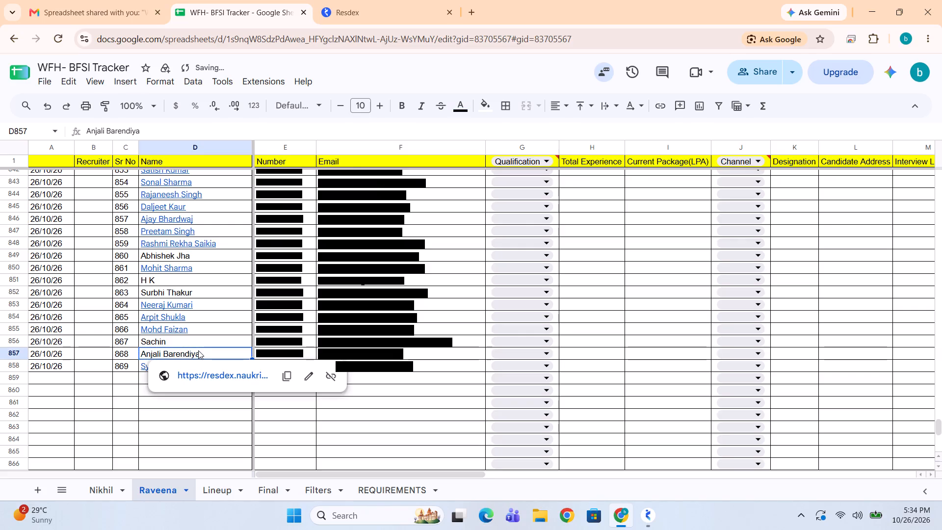
{"action": "left_click", "coordinate": [183, 395]}
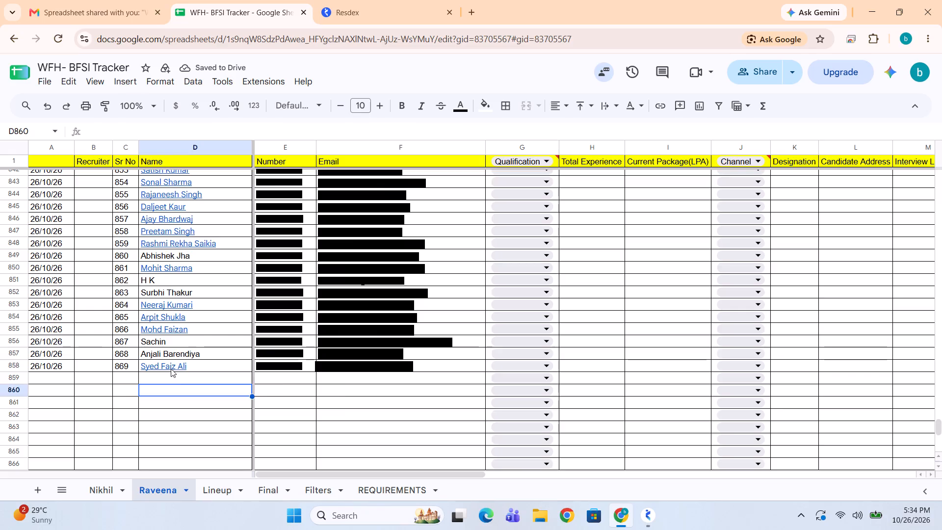
{"action": "left_click", "coordinate": [171, 369]}
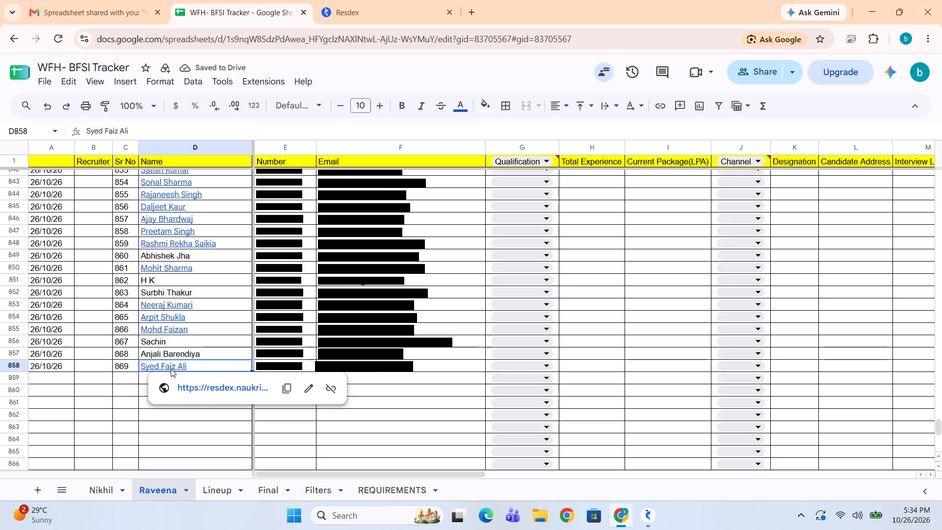
{"action": "key", "text": "ctrl+c"}
{"action": "key", "text": "ctrl+shift+v"}
{"action": "key", "text": "ctrl+shift+v"}
Replace the linked names in D855, D854 and D853 with unlinked plain values of the same names.
{"action": "left_click", "coordinate": [166, 327]}
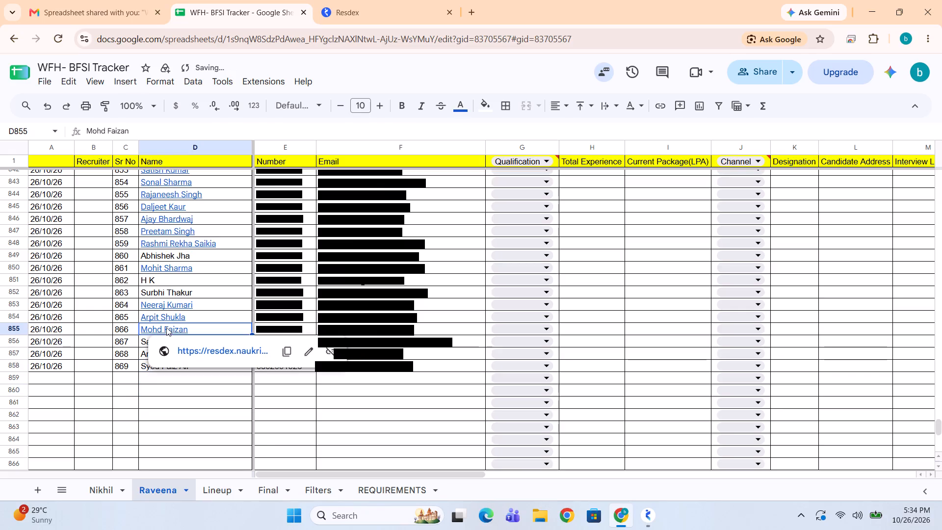
{"action": "key", "text": "ctrl+c"}
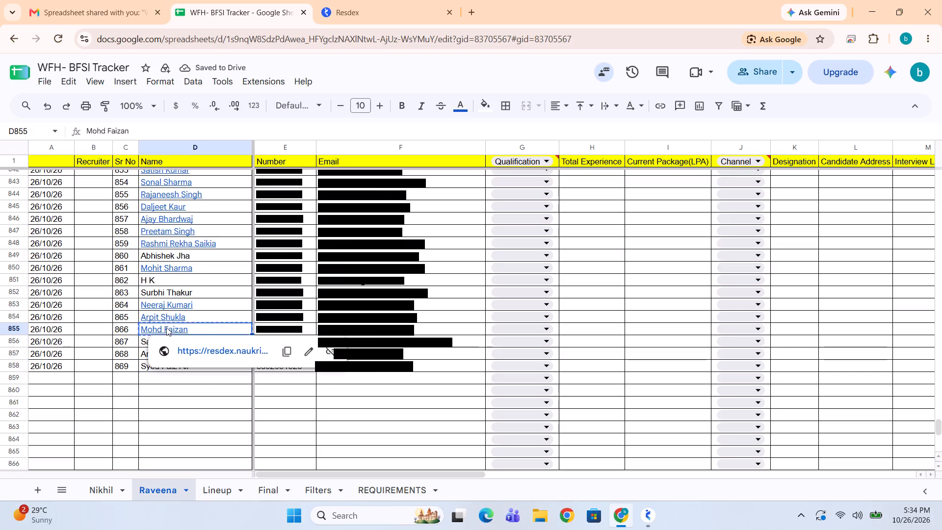
{"action": "key", "text": "ctrl+shift+v"}
{"action": "key", "text": "ctrl+shift+v"}
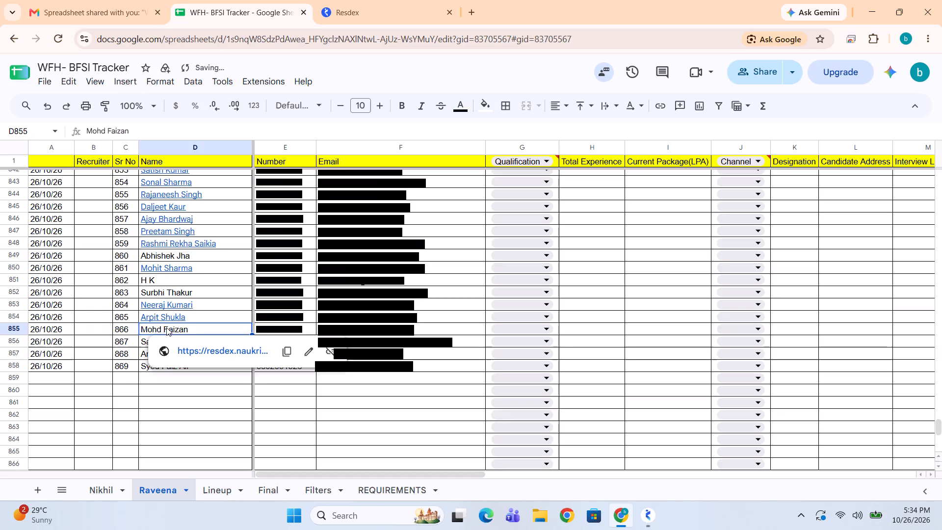
{"action": "left_click", "coordinate": [167, 317]}
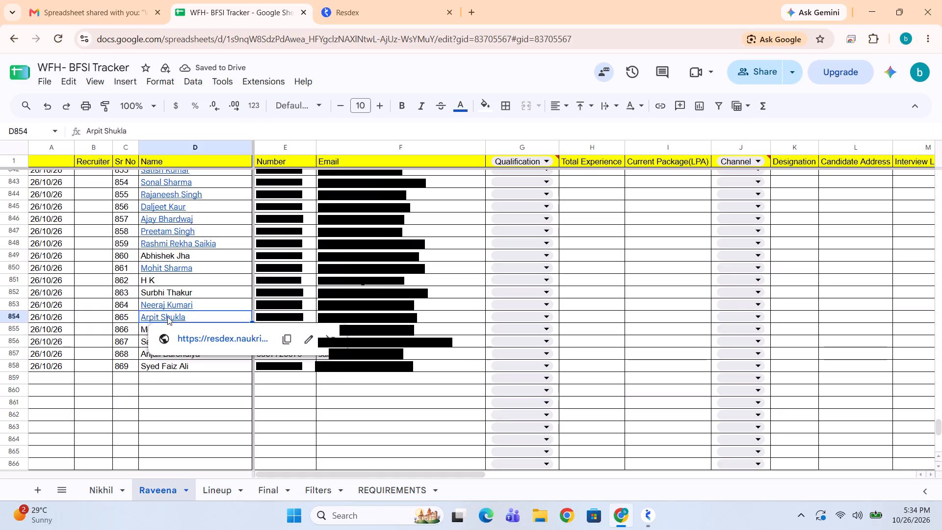
{"action": "key", "text": "ctrl+c"}
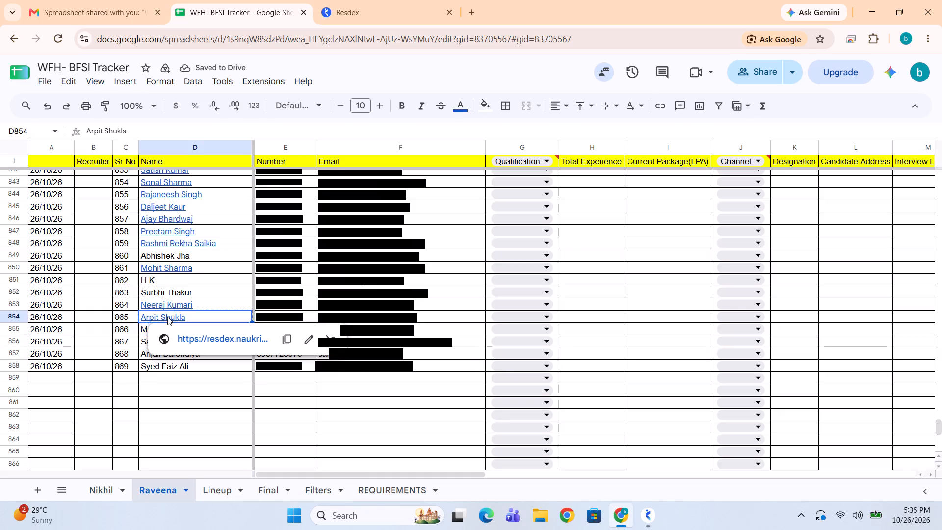
{"action": "key", "text": "ctrl+shift+v"}
{"action": "key", "text": "ctrl+shift+v"}
{"action": "left_click", "coordinate": [167, 307]}
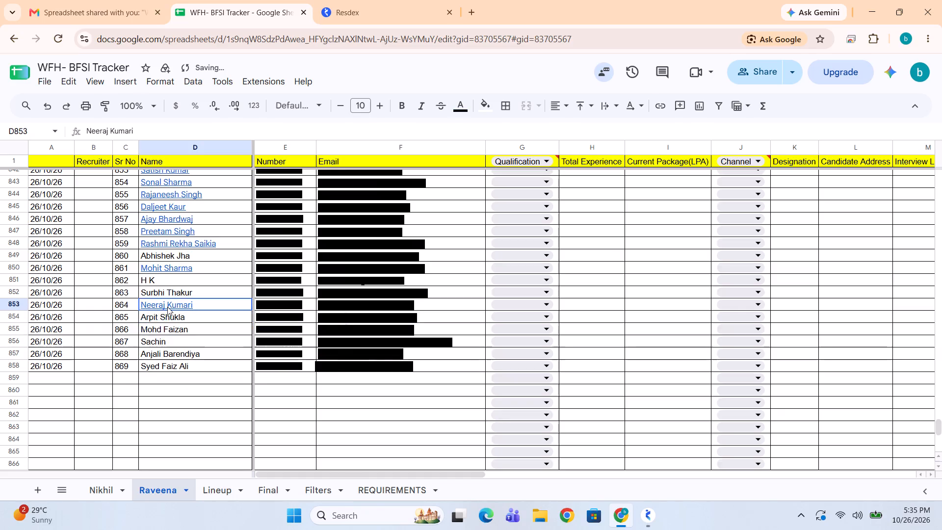
{"action": "key", "text": "ctrl+c"}
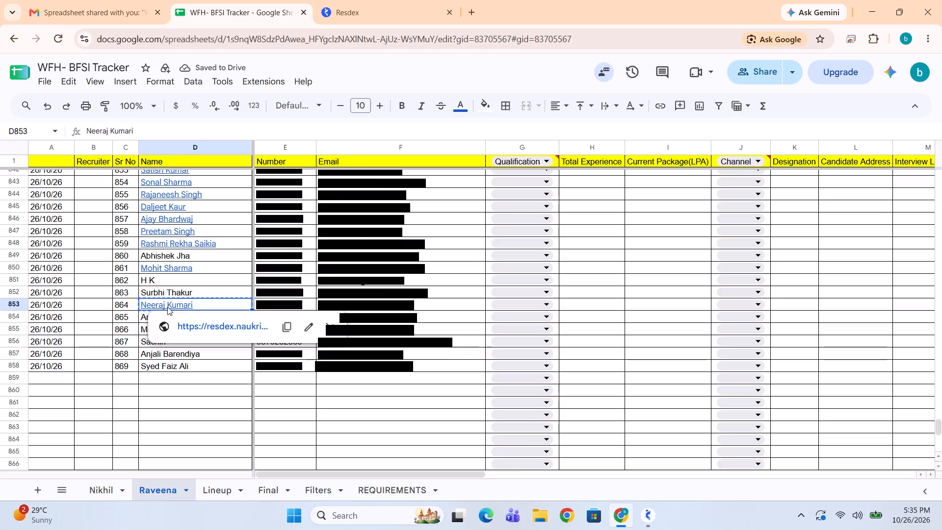
{"action": "key", "text": "ctrl+shift+v"}
{"action": "key", "text": "ctrl+shift+v"}
Paste the linked names in D850, D848 and D847 over themselves as values only to strip their hyperlinks.
{"action": "left_click", "coordinate": [170, 269]}
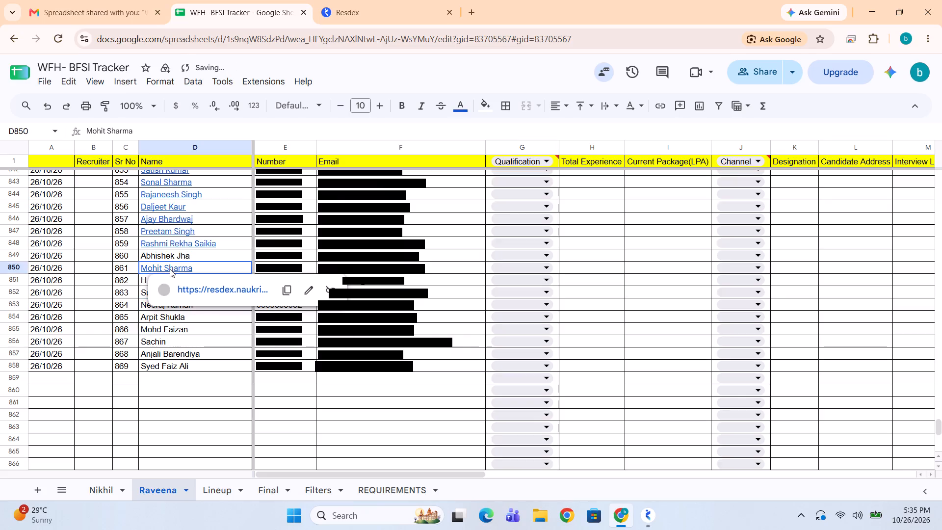
{"action": "key", "text": "ctrl+c"}
{"action": "key", "text": "ctrl+shift+v"}
{"action": "key", "text": "ctrl+shift+v"}
{"action": "left_click", "coordinate": [169, 245]}
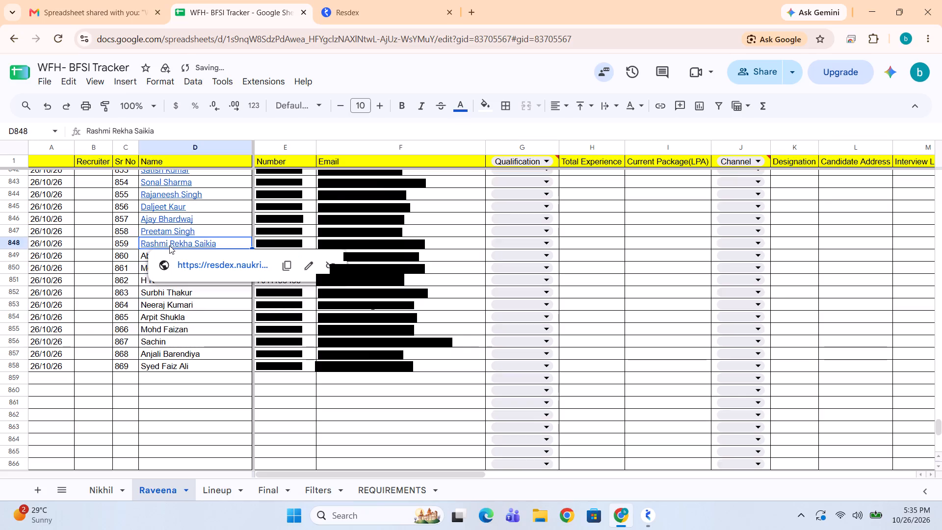
{"action": "key", "text": "ctrl+c"}
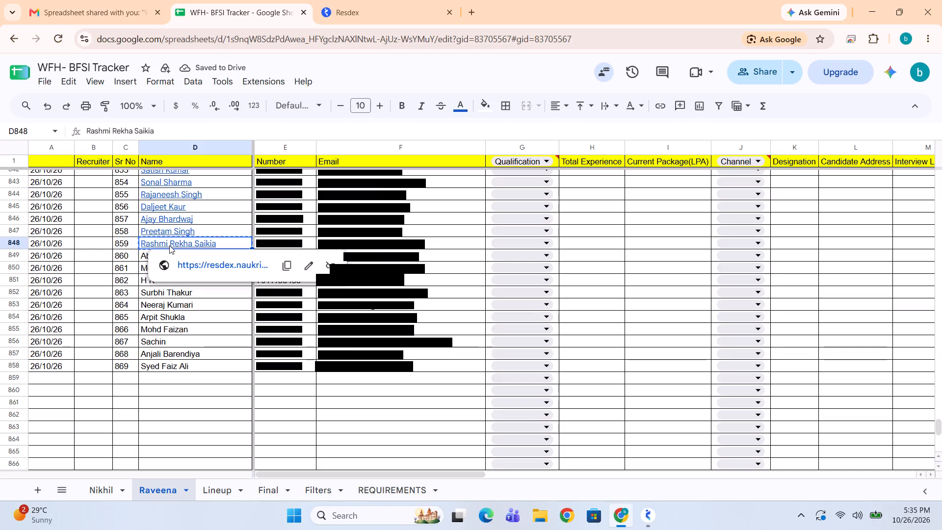
{"action": "key", "text": "ctrl+shift+v"}
{"action": "key", "text": "ctrl+shift+v"}
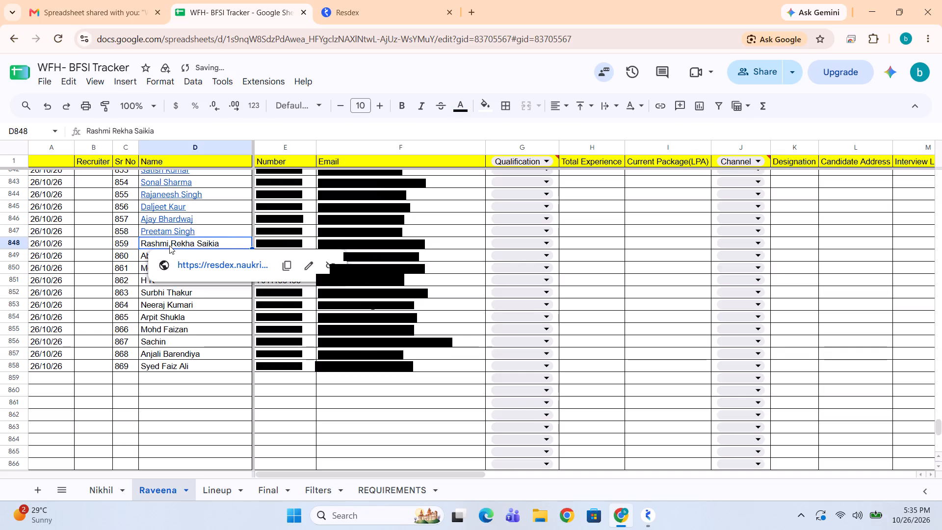
{"action": "left_click", "coordinate": [177, 232]}
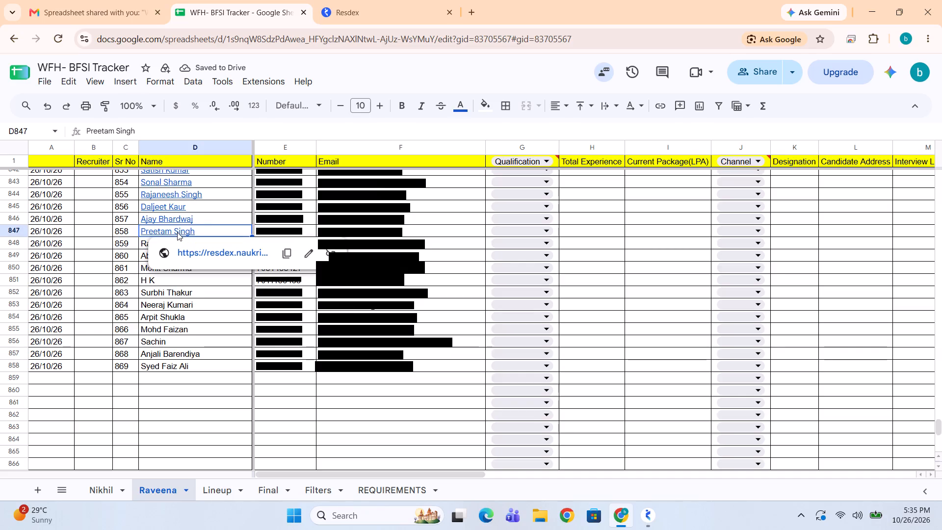
{"action": "key", "text": "ctrl+c"}
{"action": "key", "text": "ctrl+shift+v"}
{"action": "key", "text": "ctrl+shift+v"}
{"action": "left_click", "coordinate": [219, 390]}
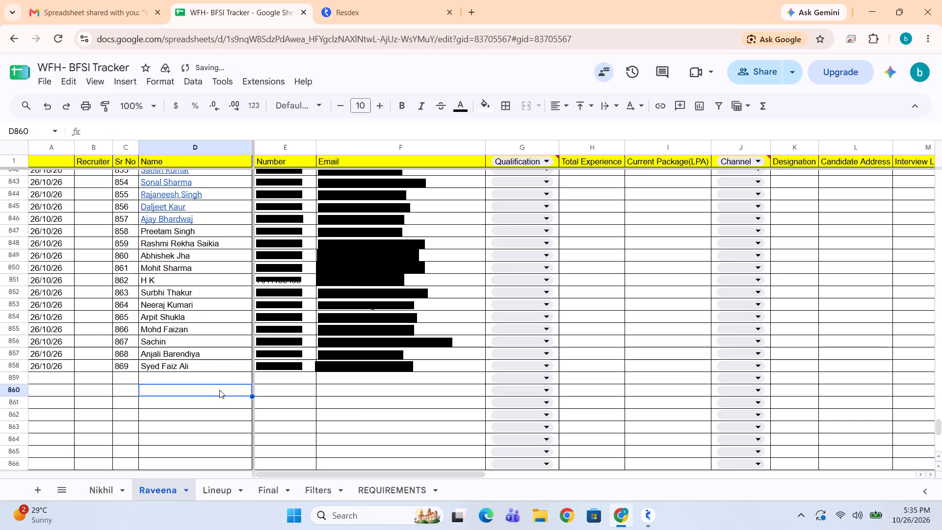
Convert the linked names in D846, D845 and D844 to plain values without the Resdex hyperlinks.
{"action": "left_click", "coordinate": [172, 217]}
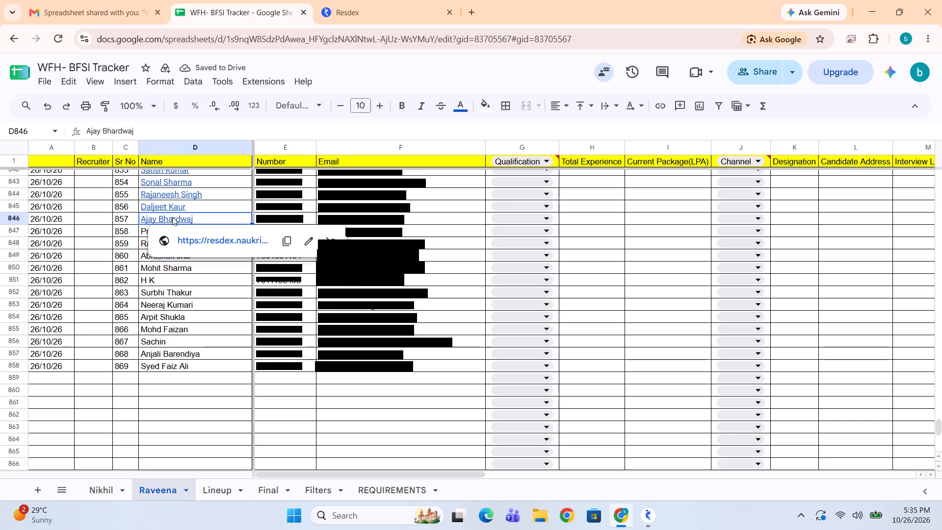
{"action": "key", "text": "ctrl+c"}
{"action": "key", "text": "ctrl+shift+v"}
{"action": "key", "text": "ctrl+shift+v"}
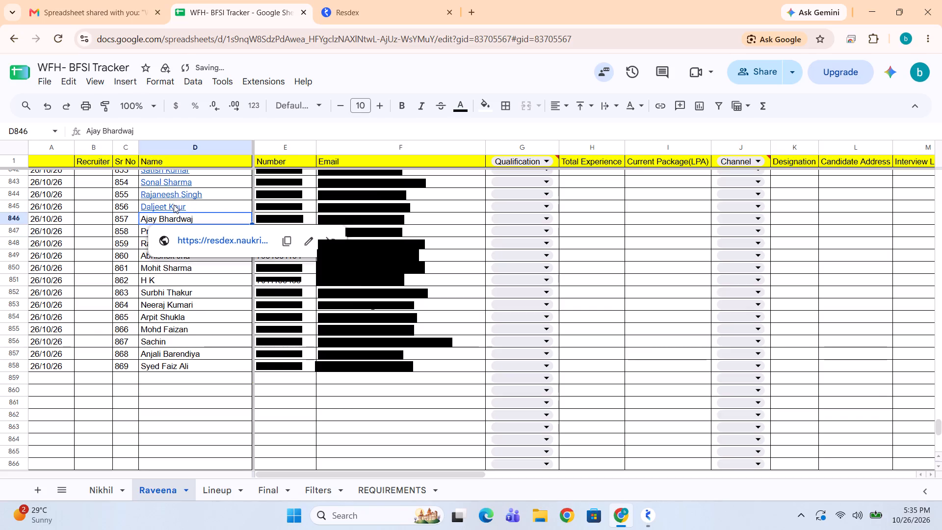
{"action": "left_click", "coordinate": [174, 206]}
{"action": "key", "text": "ctrl+c"}
{"action": "left_click", "coordinate": [174, 206], "text": "ctrl"}
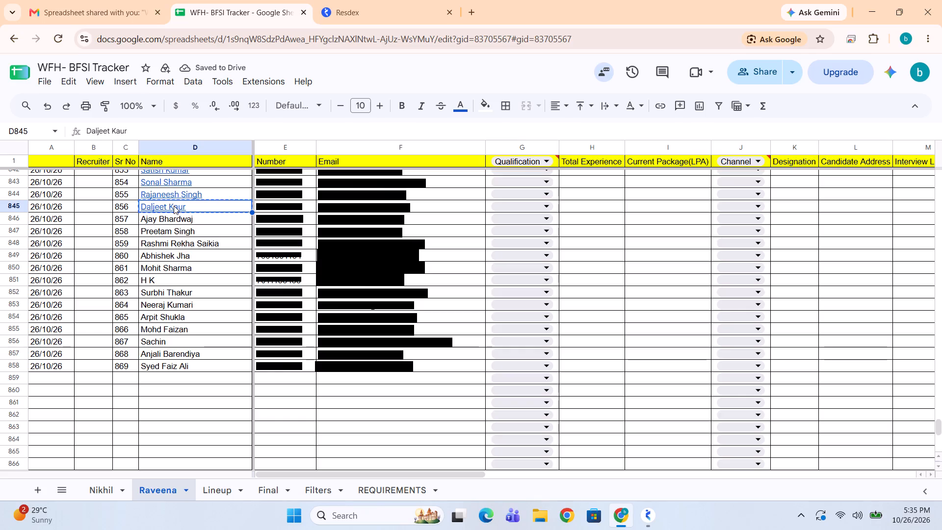
{"action": "key", "text": "ctrl+shift+v"}
{"action": "key", "text": "ctrl+shift+v"}
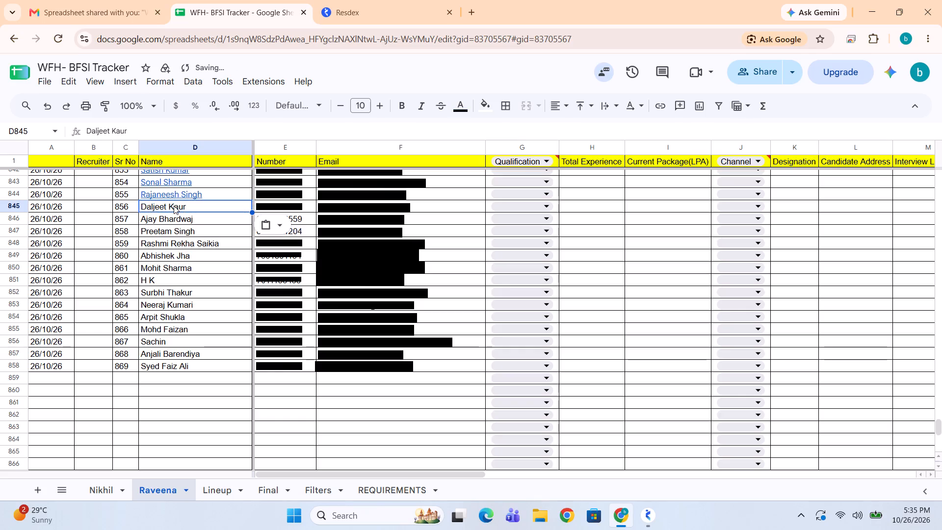
{"action": "left_click", "coordinate": [174, 196]}
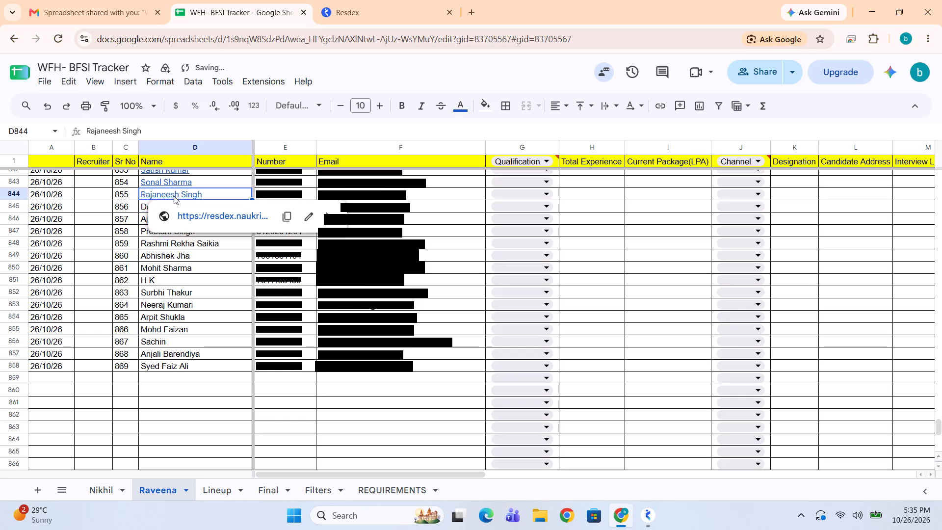
{"action": "key", "text": "ctrl+c"}
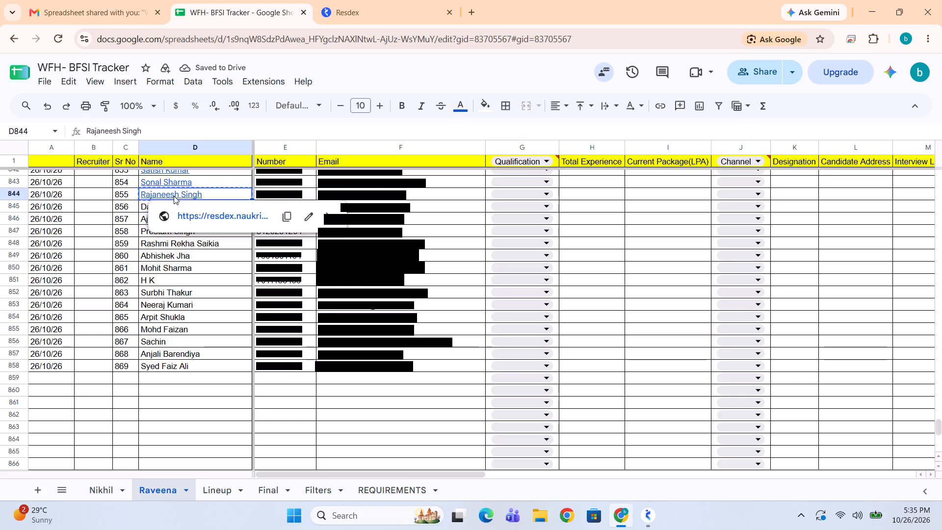
{"action": "key", "text": "ctrl+shift+v"}
{"action": "key", "text": "ctrl+shift+v"}
Replace the linked names in D843 and D842 with their values only, removing the hyperlinks.
{"action": "left_click", "coordinate": [174, 185]}
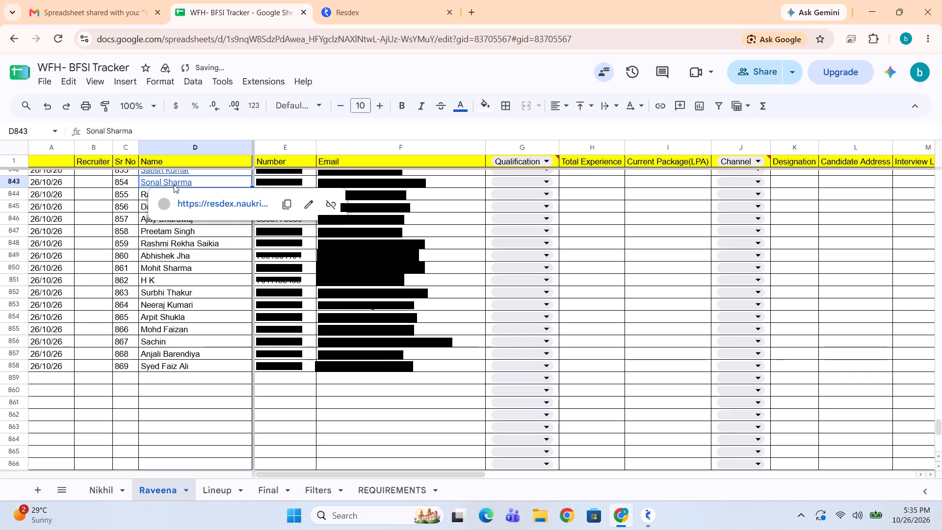
{"action": "key", "text": "ctrl+c"}
{"action": "key", "text": "ctrl+shift+v"}
{"action": "key", "text": "ctrl+shift+v"}
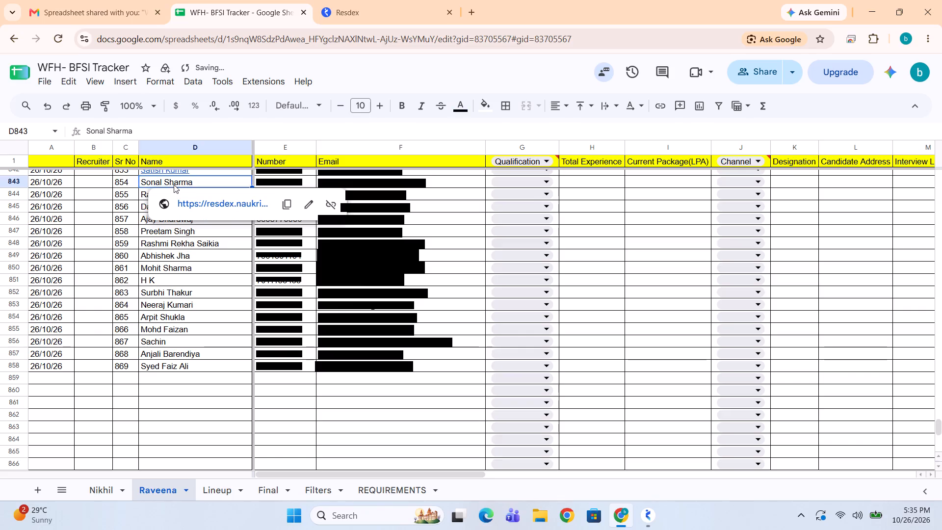
{"action": "left_click", "coordinate": [173, 174]}
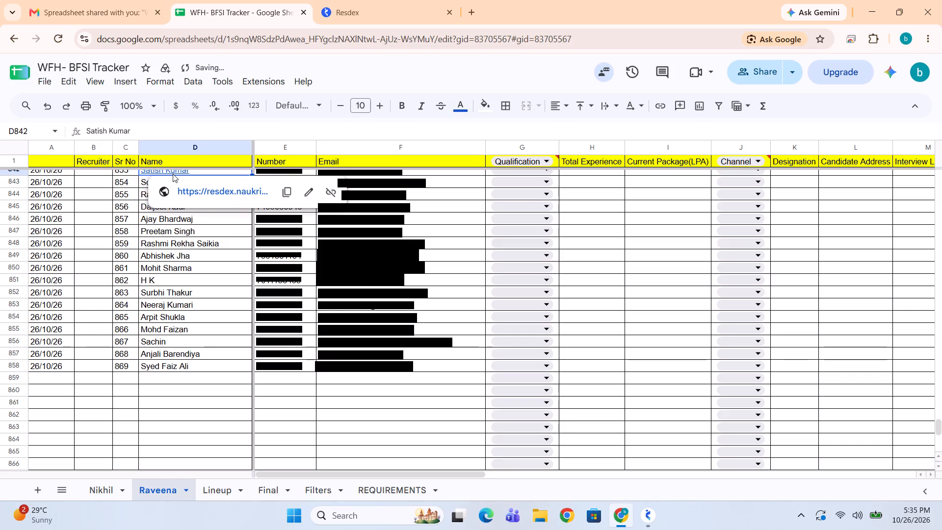
{"action": "key", "text": "ctrl+c"}
{"action": "key", "text": "ctrl+shift+v"}
{"action": "key", "text": "ctrl+shift+v"}
{"action": "left_click", "coordinate": [220, 360]}
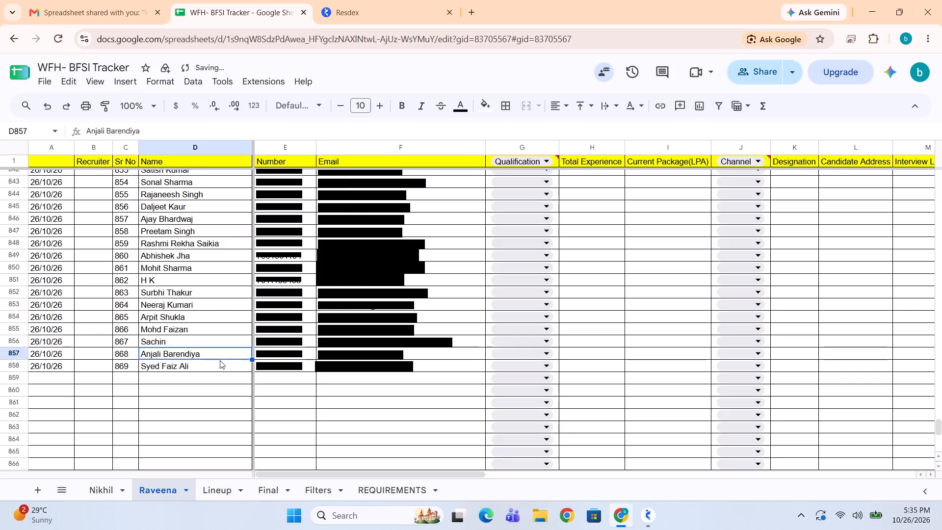
Replace the linked names in D839, D840 and D841 with their plain values, stripping the Resdex hyperlinks.
{"action": "scroll", "coordinate": [220, 360], "scroll_direction": "up", "scroll_amount": 2}
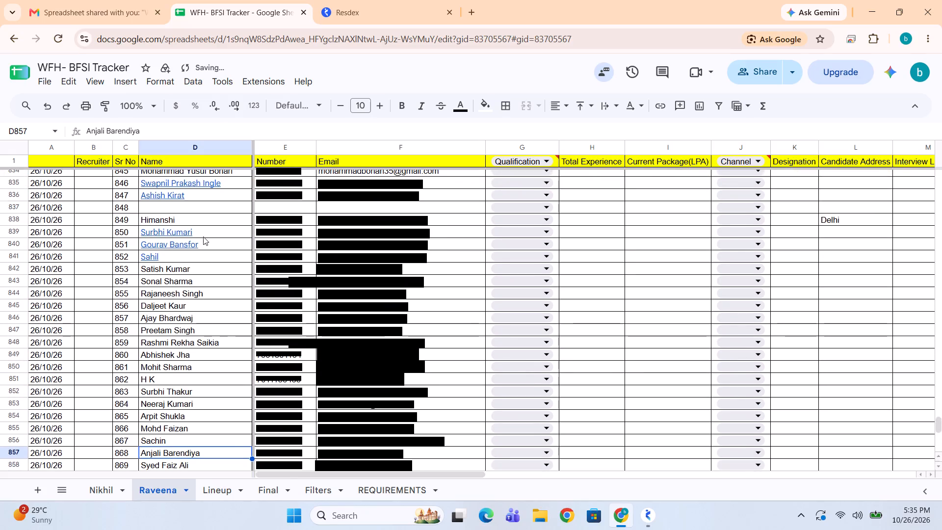
{"action": "left_click", "coordinate": [203, 236]}
{"action": "key", "text": "ctrl+c"}
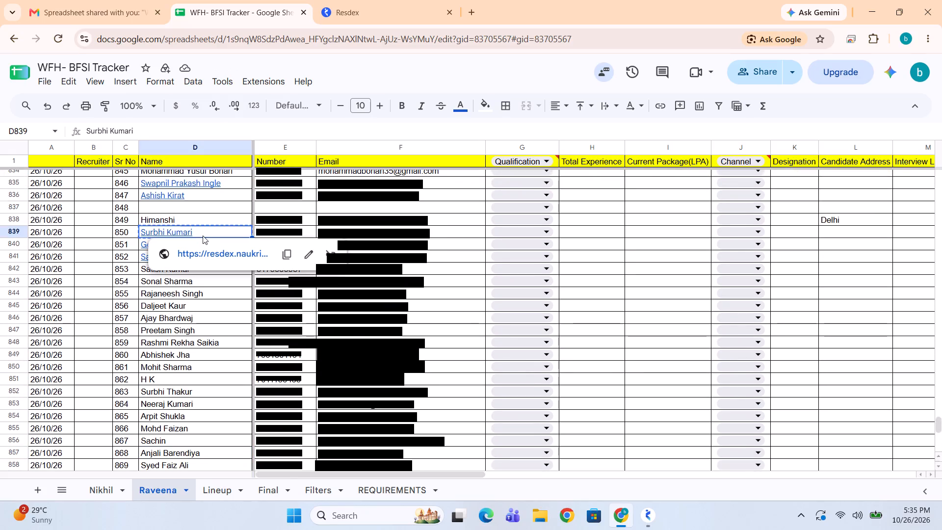
{"action": "key", "text": "ctrl+shift+v"}
{"action": "key", "text": "ctrl+shift+v"}
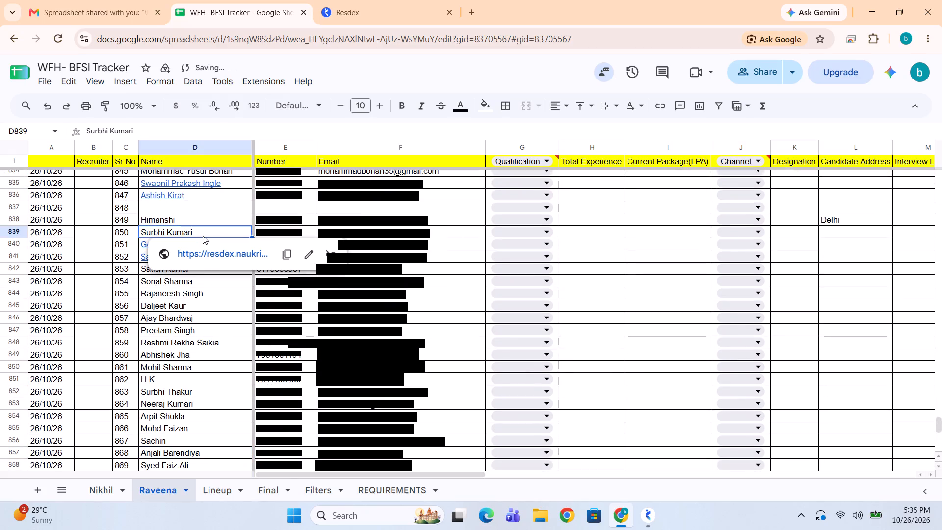
{"action": "left_click", "coordinate": [211, 275]}
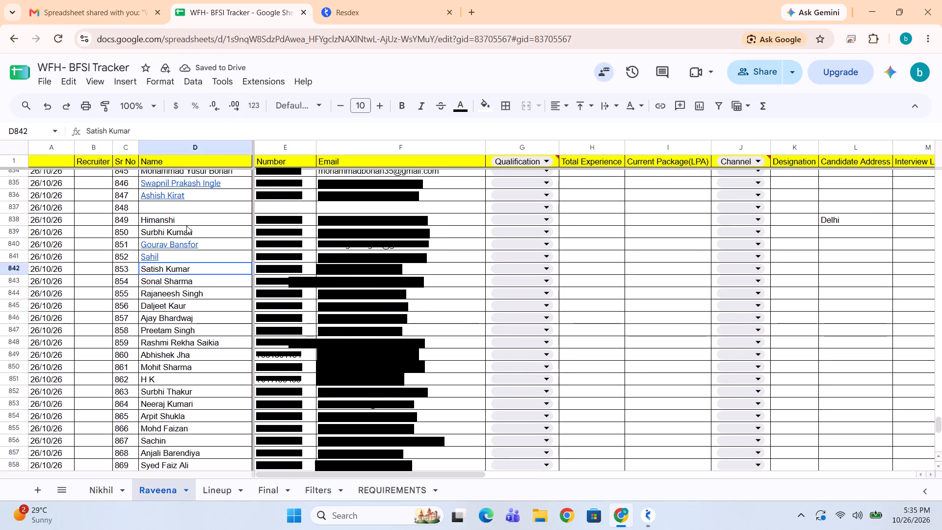
{"action": "left_click", "coordinate": [182, 246]}
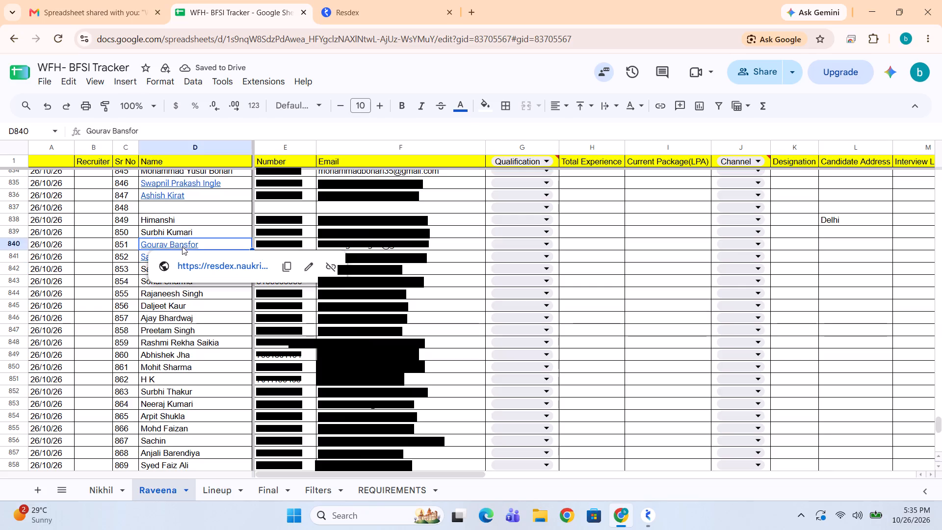
{"action": "key", "text": "ctrl+c"}
{"action": "key", "text": "ctrl+shift+v"}
{"action": "key", "text": "ctrl+shift+v"}
{"action": "left_click_drag", "start_coordinate": [221, 293], "coordinate": [197, 256]}
{"action": "left_click", "coordinate": [197, 256]}
{"action": "key", "text": "ctrl+c"}
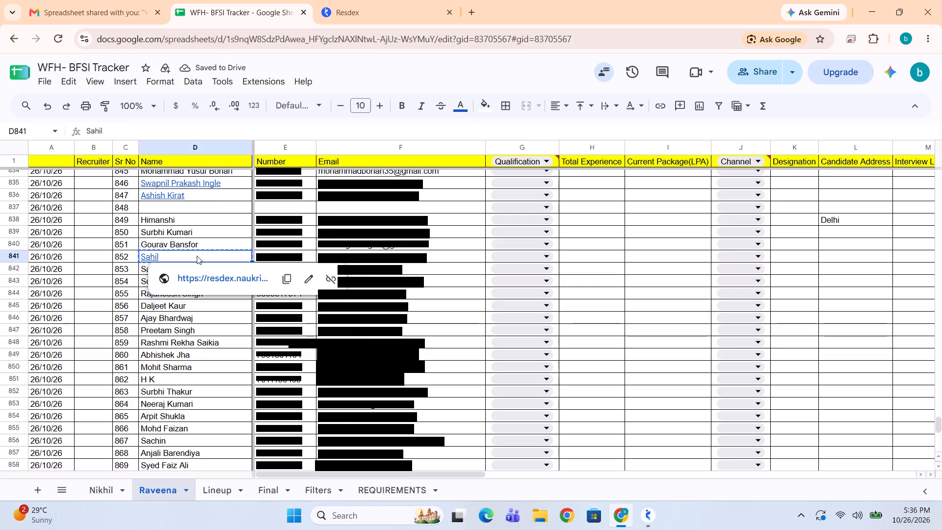
{"action": "key", "text": "ctrl+shift+v"}
{"action": "key", "text": "ctrl+shift+v"}
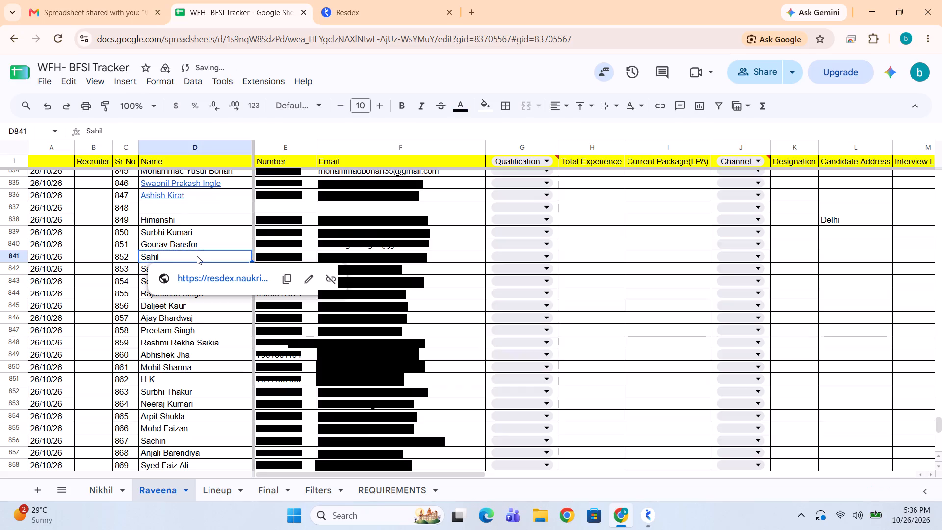
Paste the linked names in D835 and D836 over themselves as values only to remove their hyperlinks.
{"action": "left_click", "coordinate": [204, 186]}
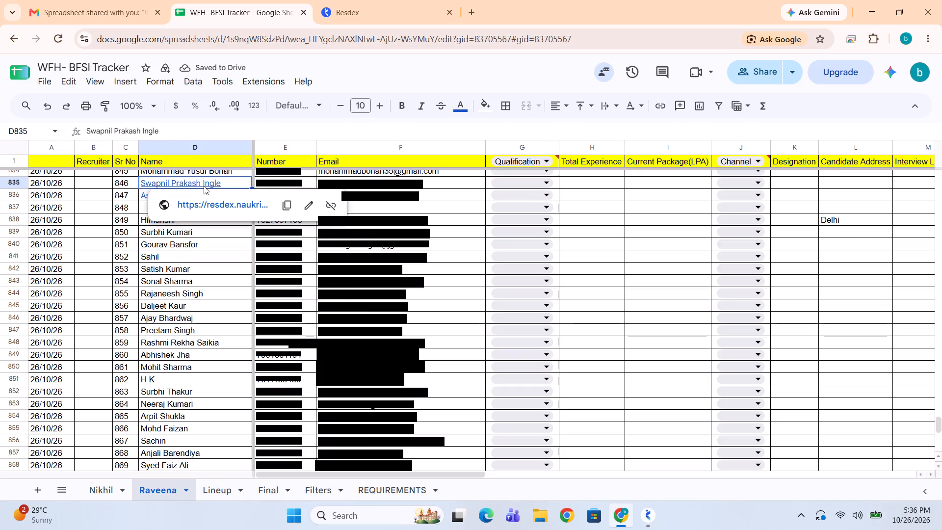
{"action": "key", "text": "ctrl+c"}
{"action": "key", "text": "ctrl+shift+v"}
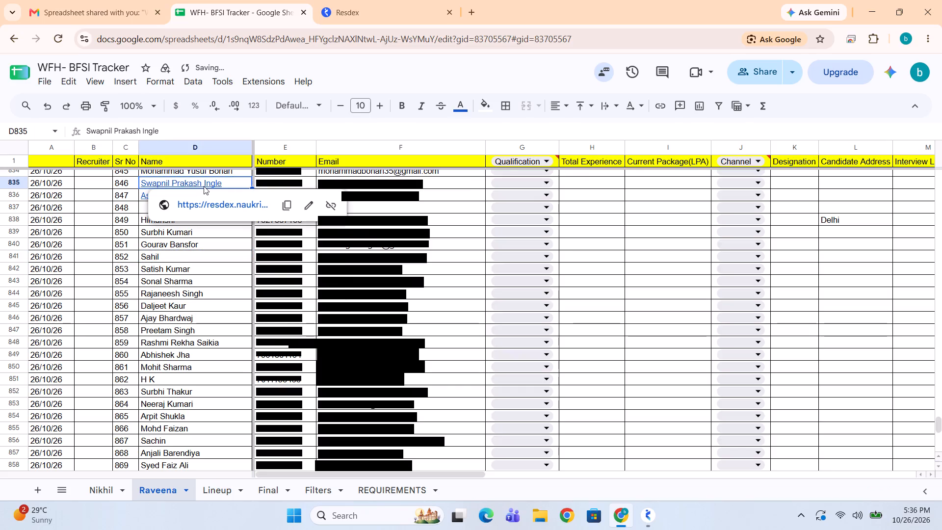
{"action": "key", "text": "ctrl+shift+v"}
{"action": "left_click", "coordinate": [221, 226]}
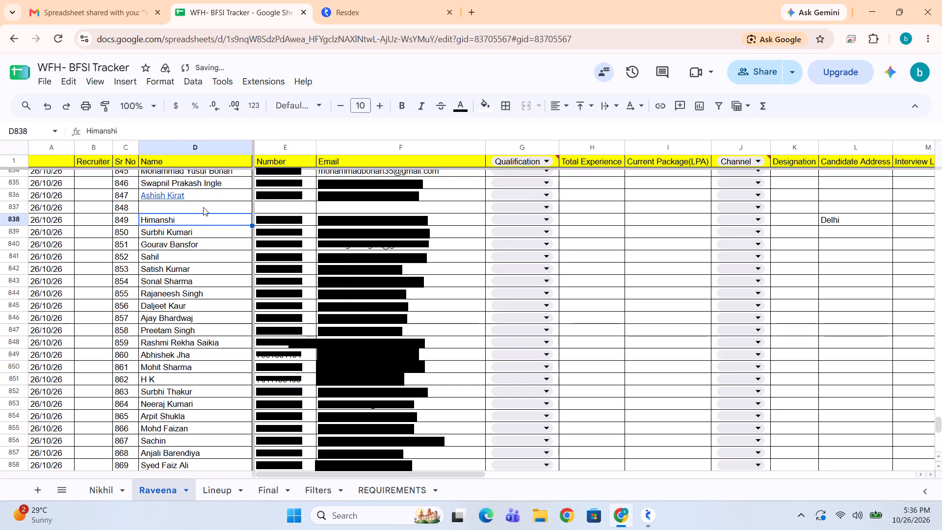
{"action": "left_click", "coordinate": [198, 193]}
{"action": "key", "text": "ctrl+c"}
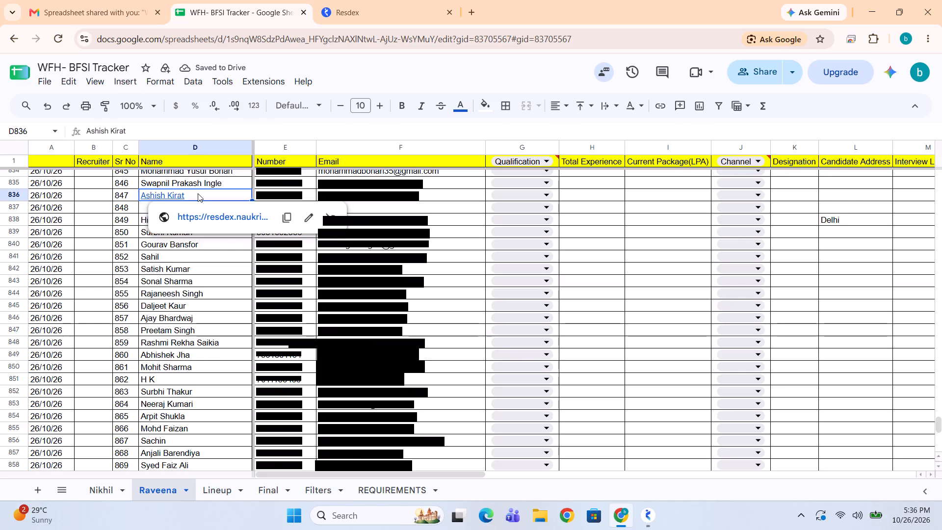
{"action": "key", "text": "ctrl+shift+v"}
{"action": "key", "text": "ctrl+shift+v"}
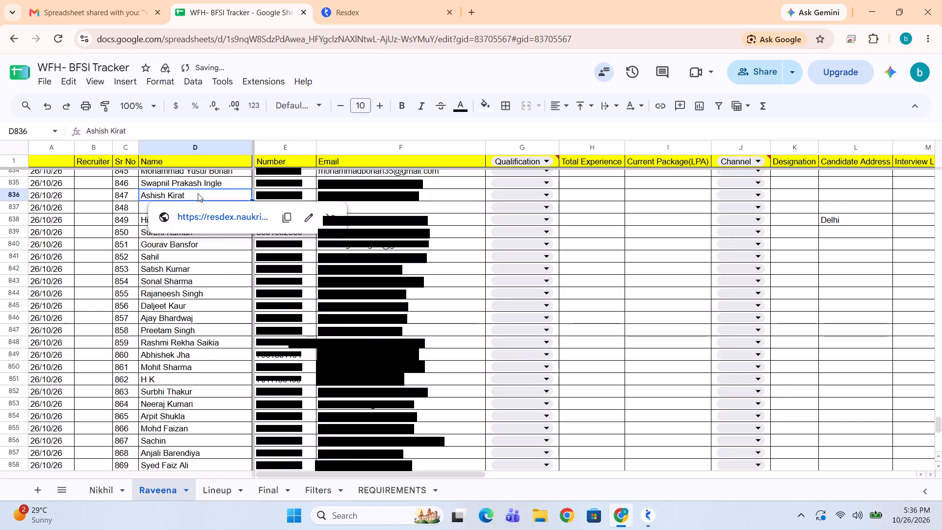
{"action": "left_click", "coordinate": [223, 271]}
Convert the linked names in D832 and D833 to plain values without the Resdex hyperlinks.
{"action": "scroll", "coordinate": [223, 271], "scroll_direction": "up", "scroll_amount": 2}
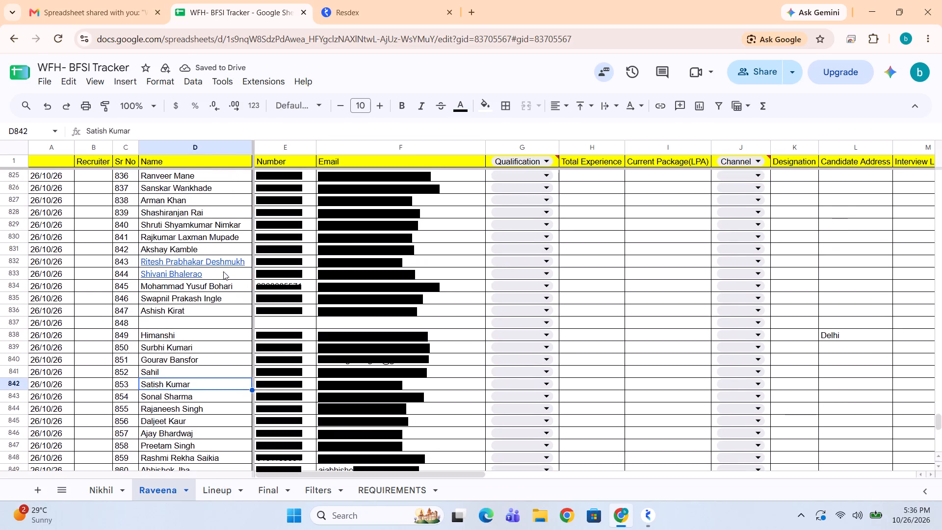
{"action": "left_click", "coordinate": [219, 263]}
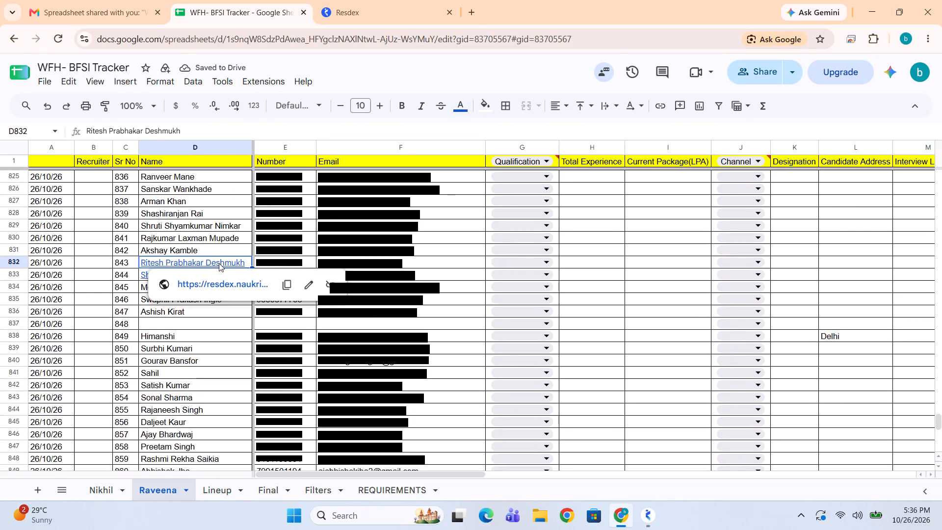
{"action": "key", "text": "ctrl+c"}
{"action": "key", "text": "ctrl+shift+v"}
{"action": "key", "text": "ctrl+shift+v"}
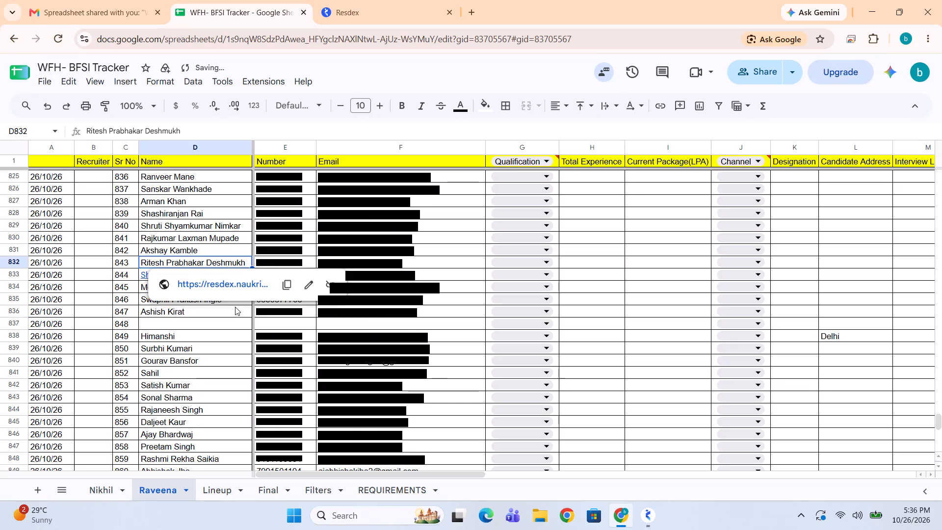
{"action": "left_click", "coordinate": [235, 310]}
{"action": "left_click", "coordinate": [219, 275]}
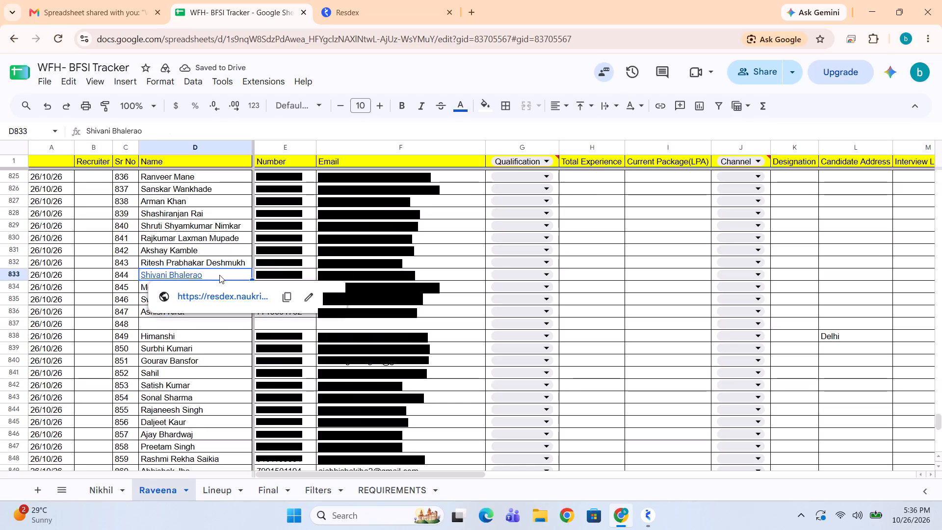
{"action": "key", "text": "ctrl+c"}
{"action": "key", "text": "ctrl+shift+v"}
{"action": "key", "text": "ctrl+shift+v"}
{"action": "left_click", "coordinate": [217, 331]}
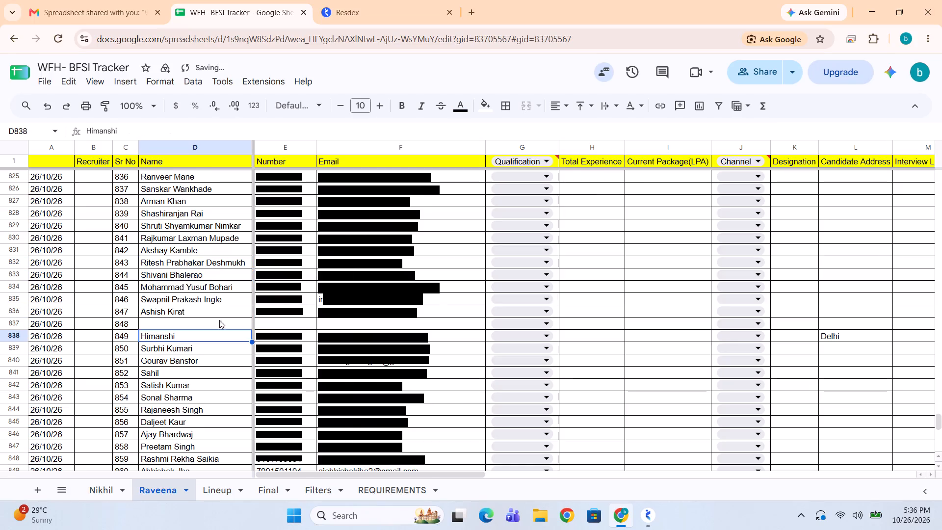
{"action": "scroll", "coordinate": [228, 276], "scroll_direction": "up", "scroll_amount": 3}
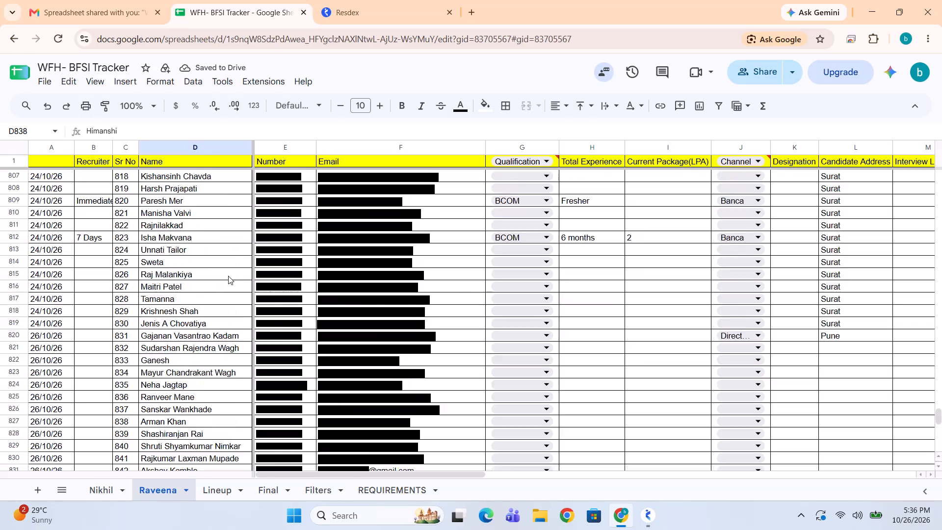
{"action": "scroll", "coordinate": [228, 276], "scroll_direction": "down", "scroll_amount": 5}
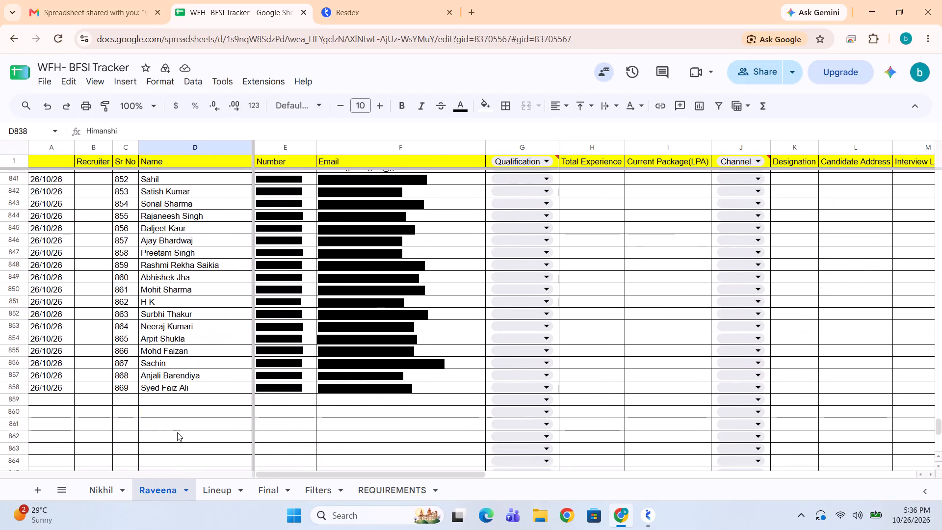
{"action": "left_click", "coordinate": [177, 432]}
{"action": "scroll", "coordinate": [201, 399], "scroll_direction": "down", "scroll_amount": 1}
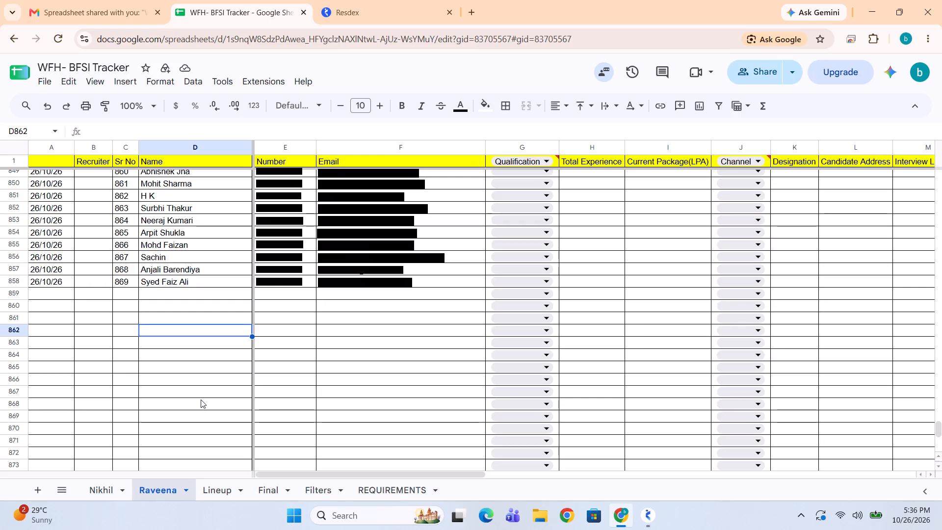
Set the Comments status to Not Interested for rows 838 and 839, and to Interested for row 840.
{"action": "scroll", "coordinate": [201, 399], "scroll_direction": "up", "scroll_amount": 2}
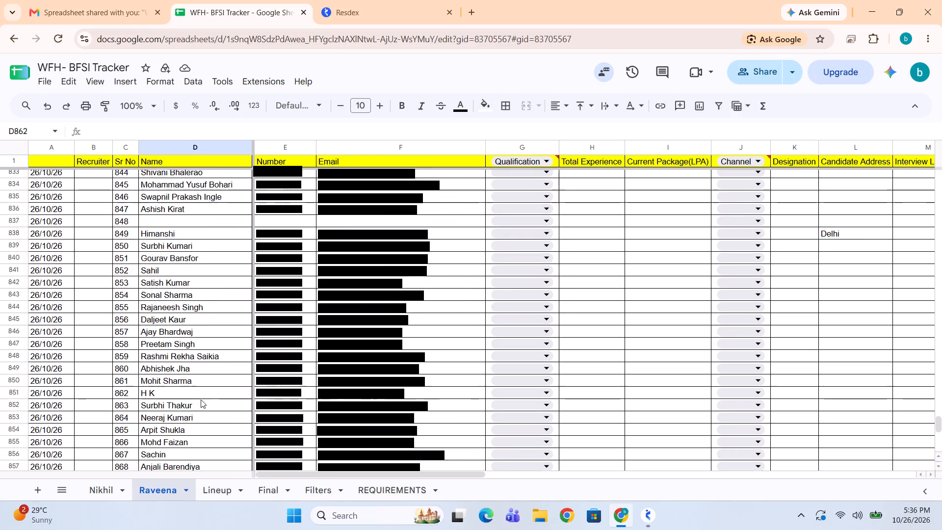
{"action": "scroll", "coordinate": [201, 399], "scroll_direction": "up", "scroll_amount": 1}
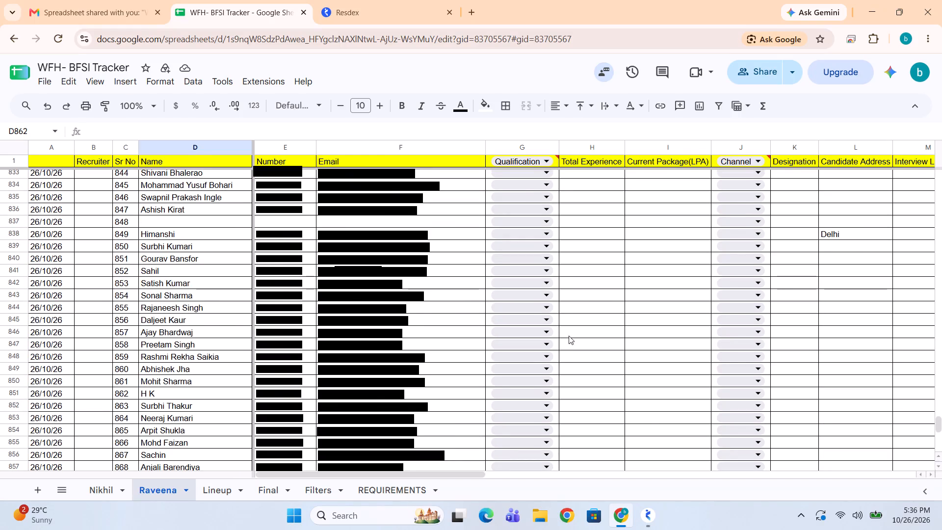
{"action": "scroll", "coordinate": [569, 336], "scroll_direction": "left", "scroll_amount": 6}
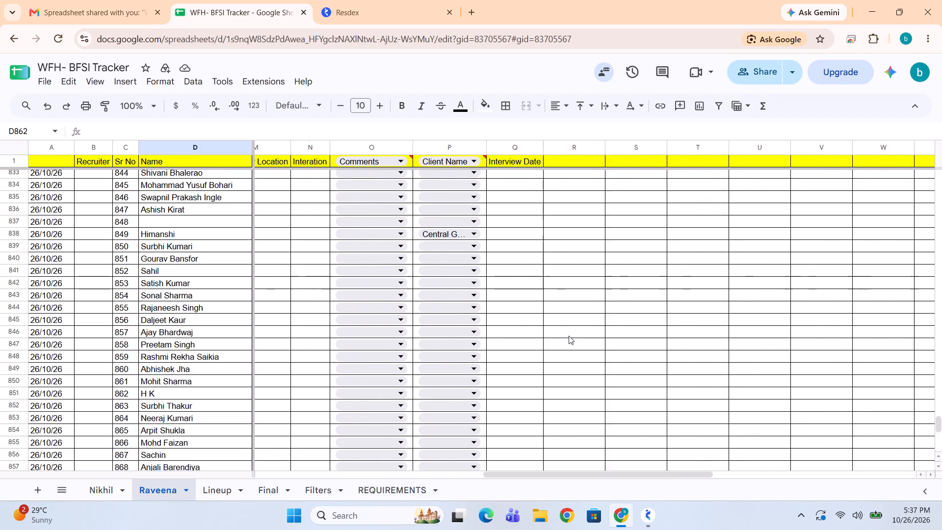
{"action": "scroll", "coordinate": [569, 336], "scroll_direction": "left", "scroll_amount": 2}
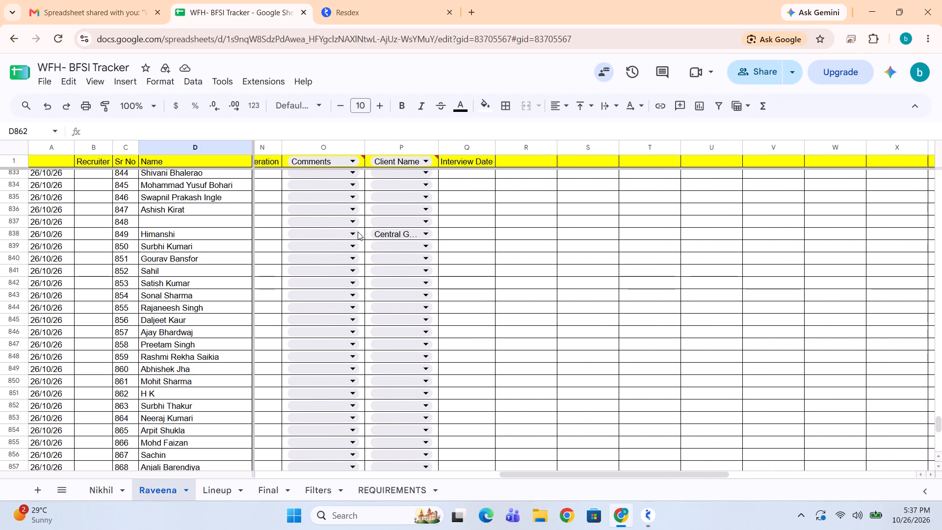
{"action": "left_click", "coordinate": [349, 232]}
{"action": "left_click", "coordinate": [321, 270]}
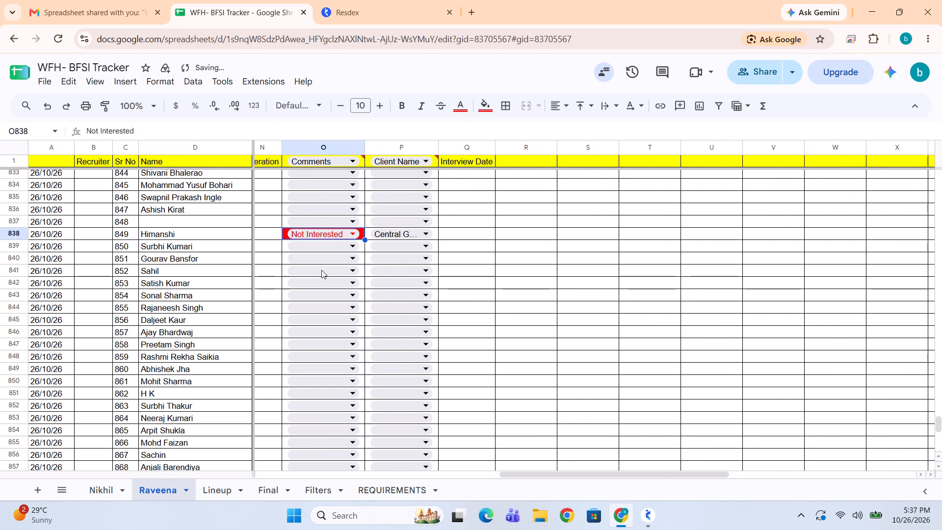
{"action": "left_click", "coordinate": [326, 247]}
{"action": "left_click", "coordinate": [316, 281]}
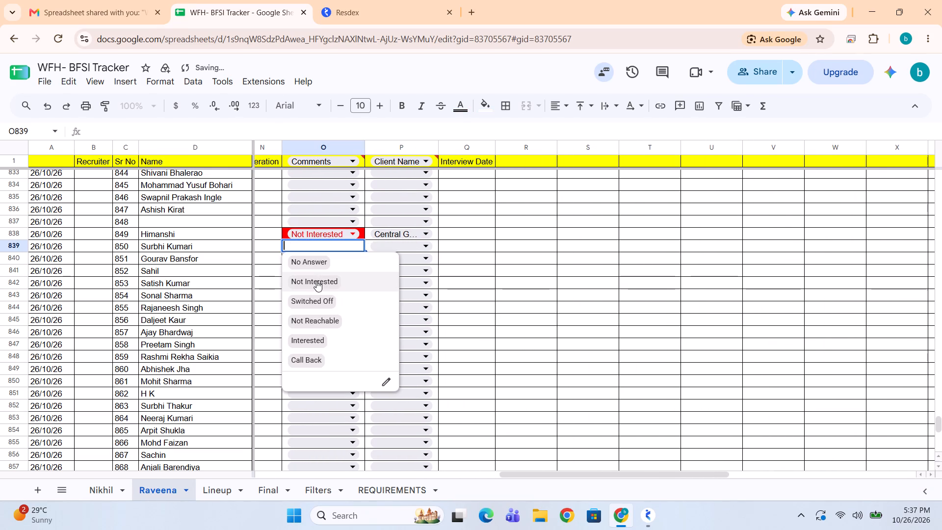
{"action": "left_click", "coordinate": [313, 262]}
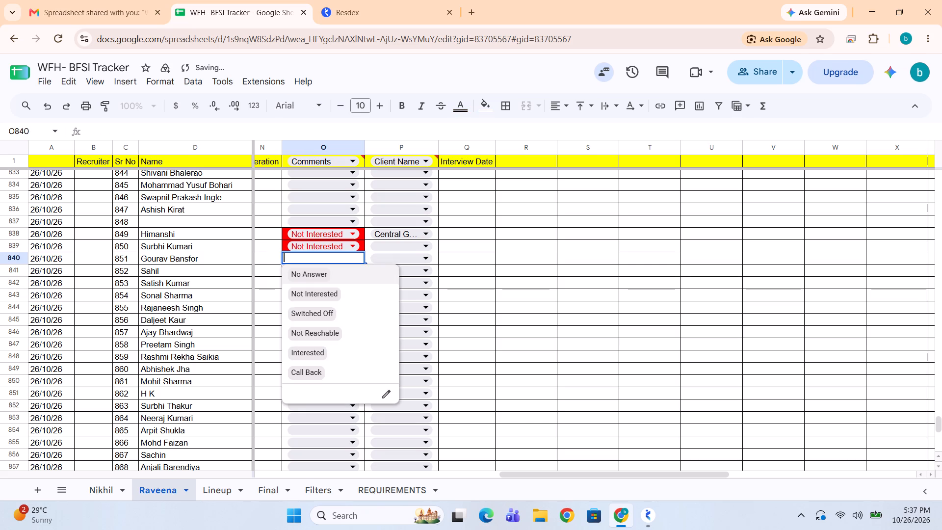
{"action": "left_click", "coordinate": [315, 349]}
{"action": "left_click", "coordinate": [268, 259]}
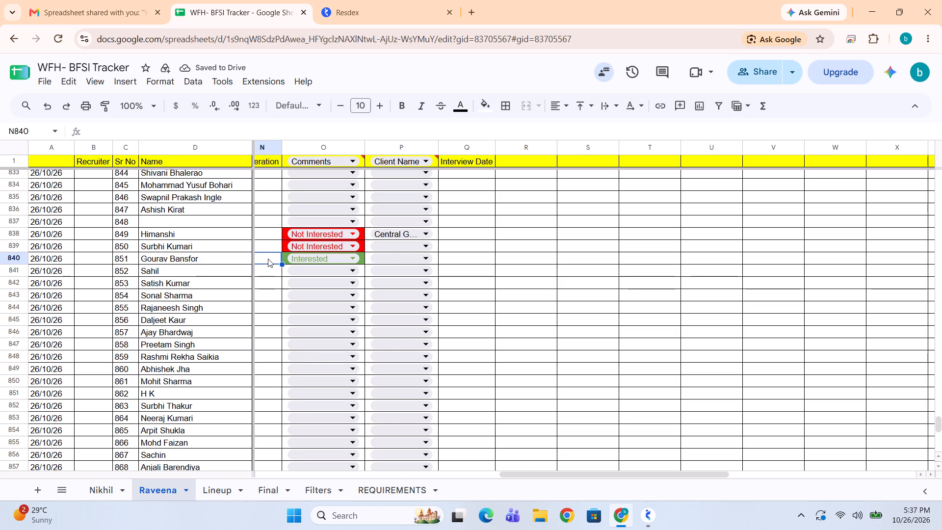
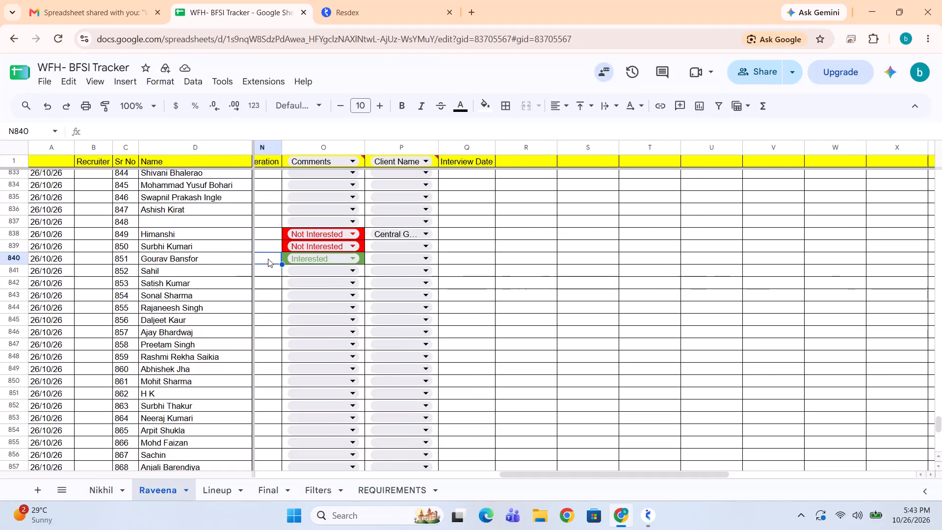
Enter "Gap year" in the Interation column for row 840.
{"action": "scroll", "coordinate": [268, 259], "scroll_direction": "right", "scroll_amount": 2}
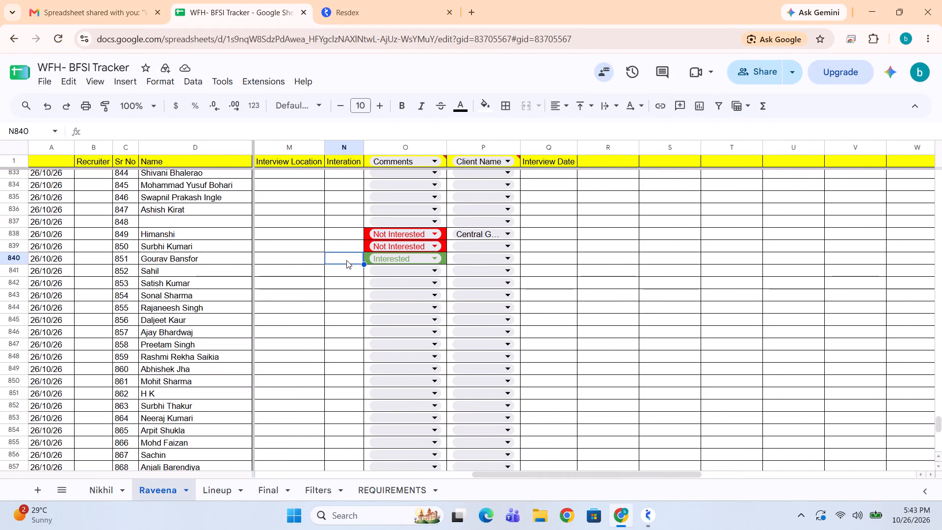
{"action": "left_click", "coordinate": [346, 260]}
{"action": "type", "text": "Ga"}
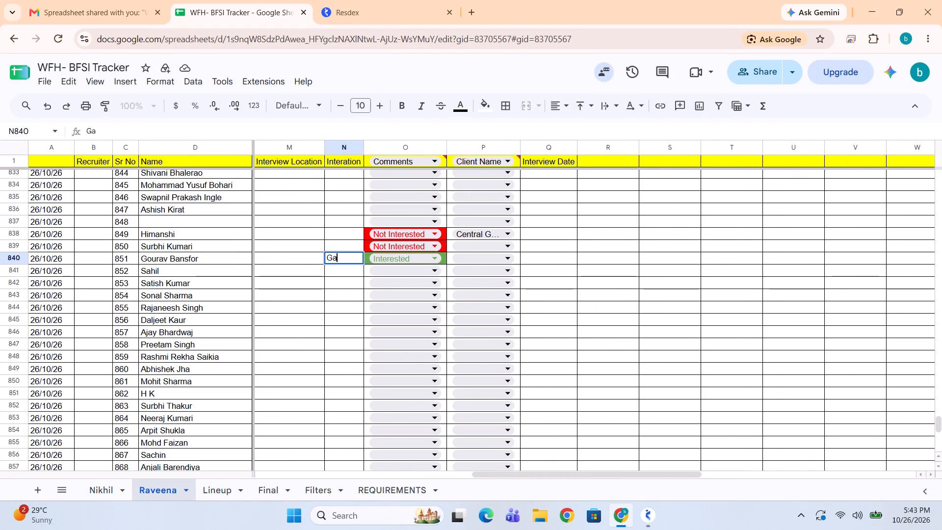
{"action": "type", "text": "p byear"}
{"action": "key", "text": "BackSpace"}
{"action": "key", "text": "BackSpace"}
{"action": "key", "text": "BackSpace"}
{"action": "key", "text": "BackSpace"}
{"action": "key", "text": "BackSpace"}
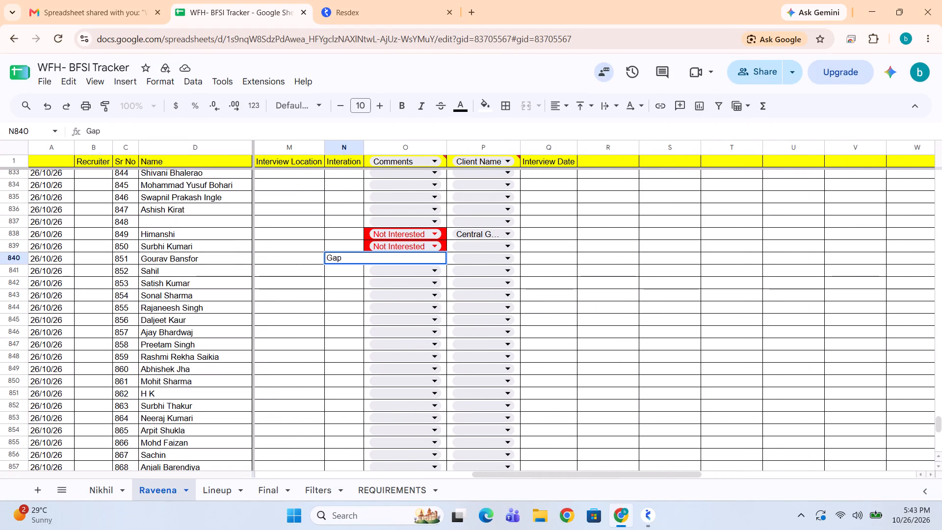
{"action": "type", "text": "year"}
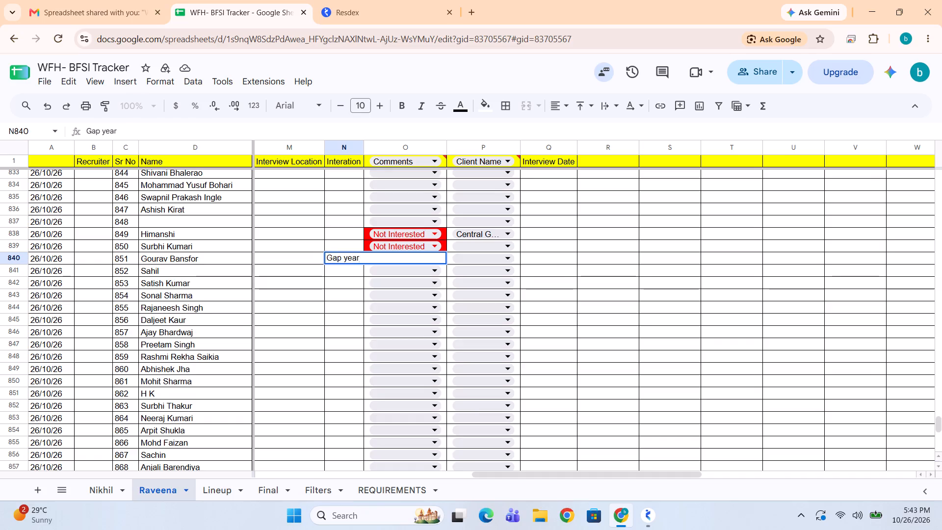
{"action": "key", "text": "Return"}
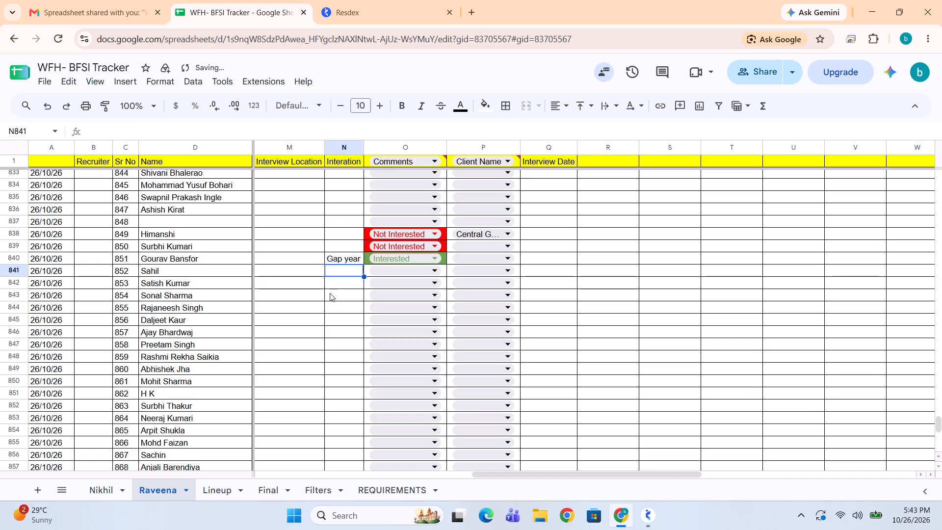
For row 845, enter "Salary more than our budget" as the Interation note and set Comments to Not Interested.
{"action": "scroll", "coordinate": [330, 294], "scroll_direction": "down", "scroll_amount": 1}
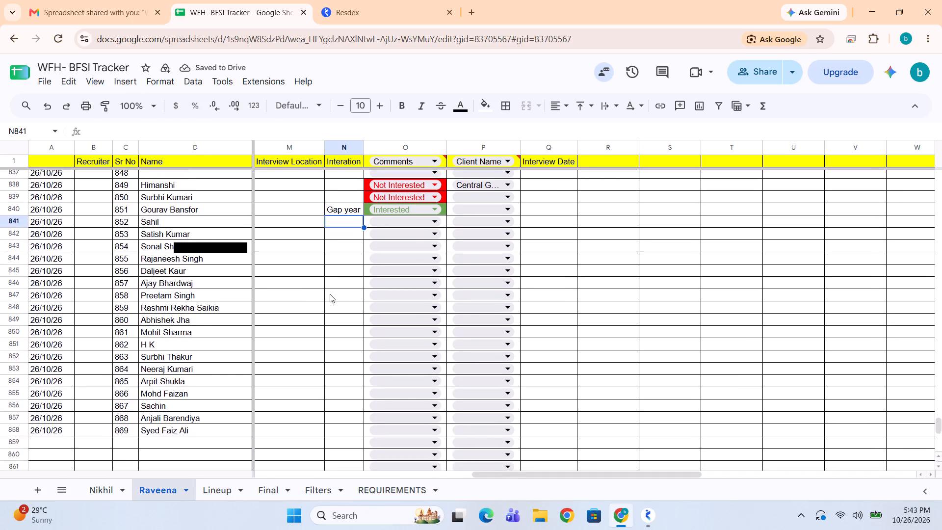
{"action": "scroll", "coordinate": [330, 294], "scroll_direction": "down", "scroll_amount": 1}
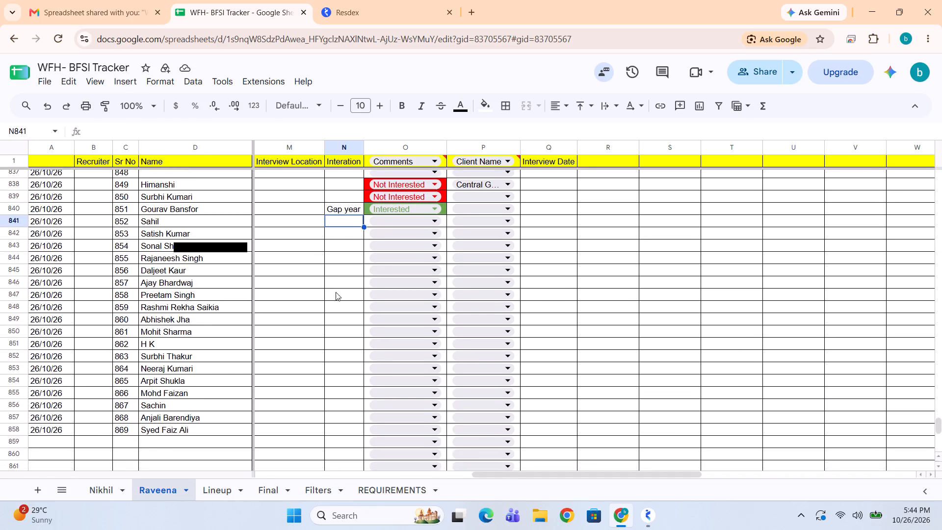
{"action": "left_click", "coordinate": [335, 274]}
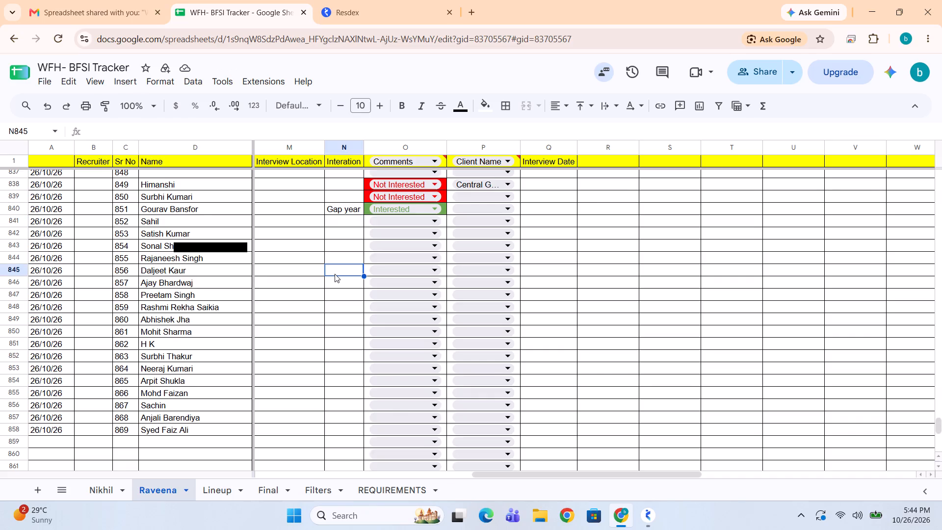
{"action": "type", "text": "Salary b"}
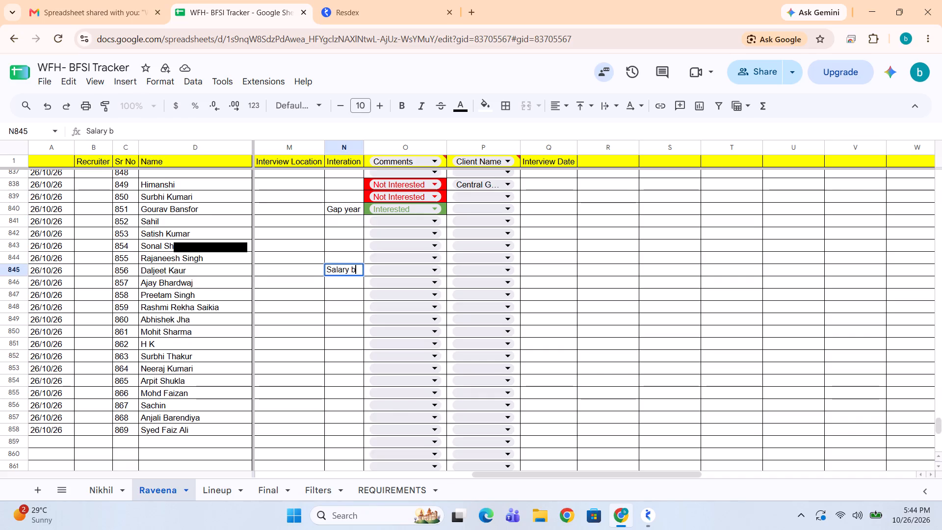
{"action": "key", "text": "BackSpace"}
{"action": "type", "text": "more than our budget"}
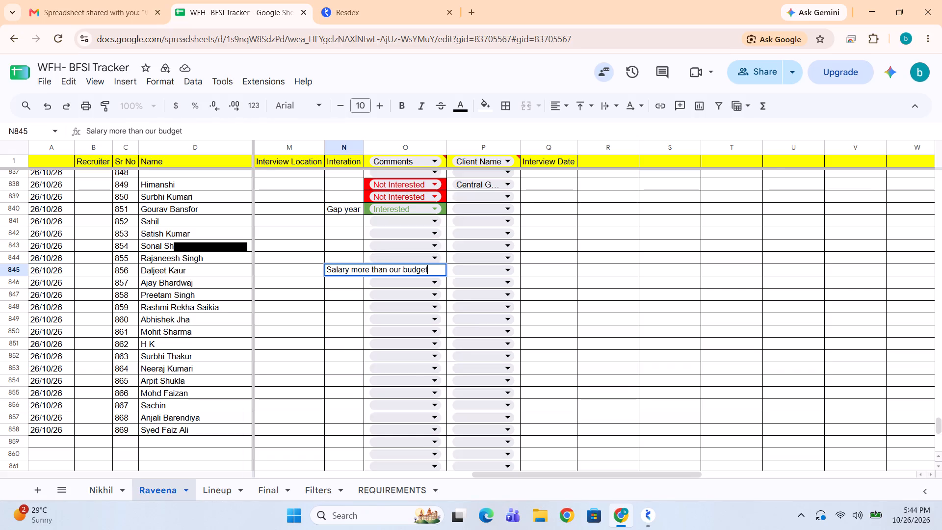
{"action": "left_click", "coordinate": [338, 289]}
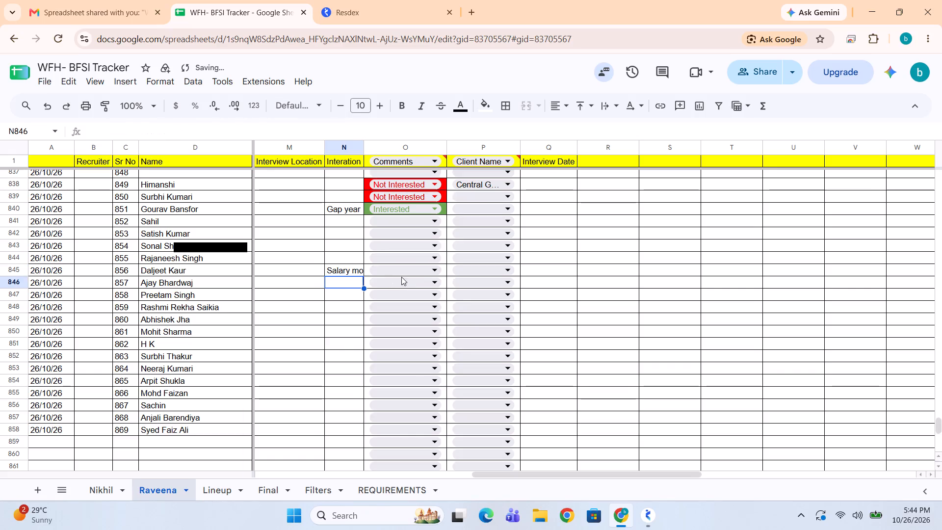
{"action": "left_click_drag", "start_coordinate": [401, 277], "coordinate": [400, 272]}
{"action": "left_click", "coordinate": [400, 272]}
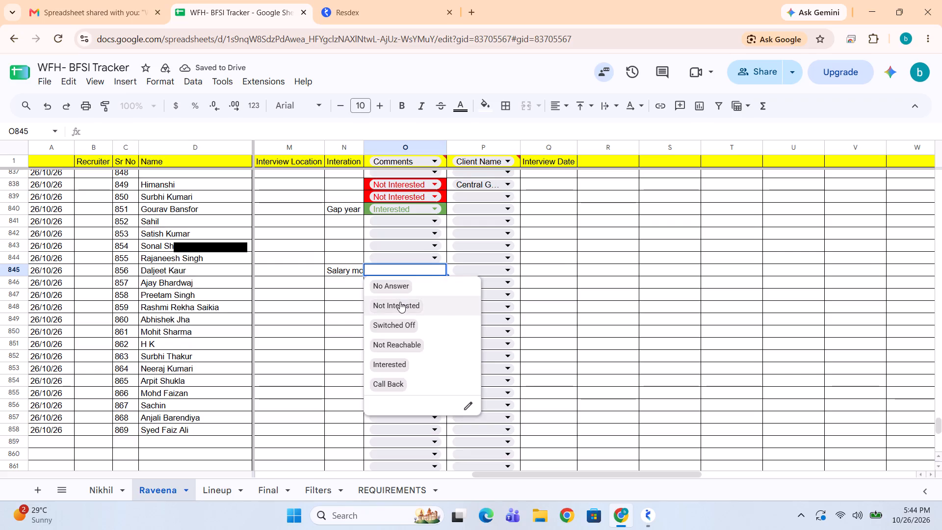
{"action": "left_click", "coordinate": [400, 303]}
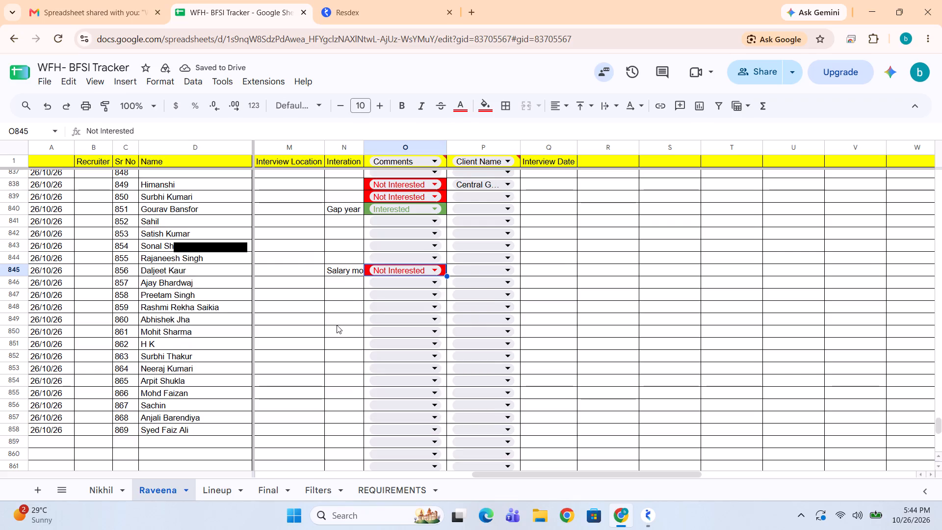
For row 851, enter "Agency" as the Interation note and set Comments to Interested.
{"action": "left_click", "coordinate": [336, 344]}
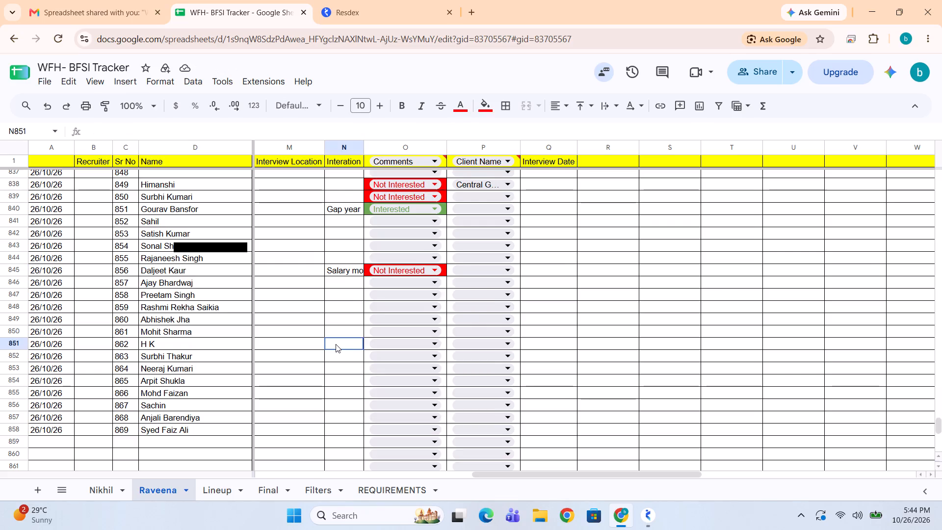
{"action": "type", "text": "Age"}
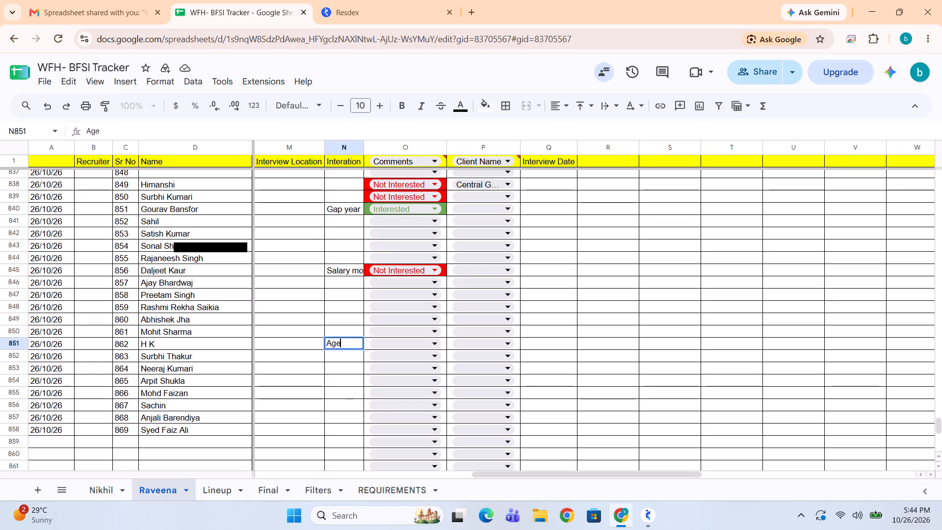
{"action": "type", "text": "ncy ch"}
{"action": "key", "text": "BackSpace"}
{"action": "key", "text": "BackSpace"}
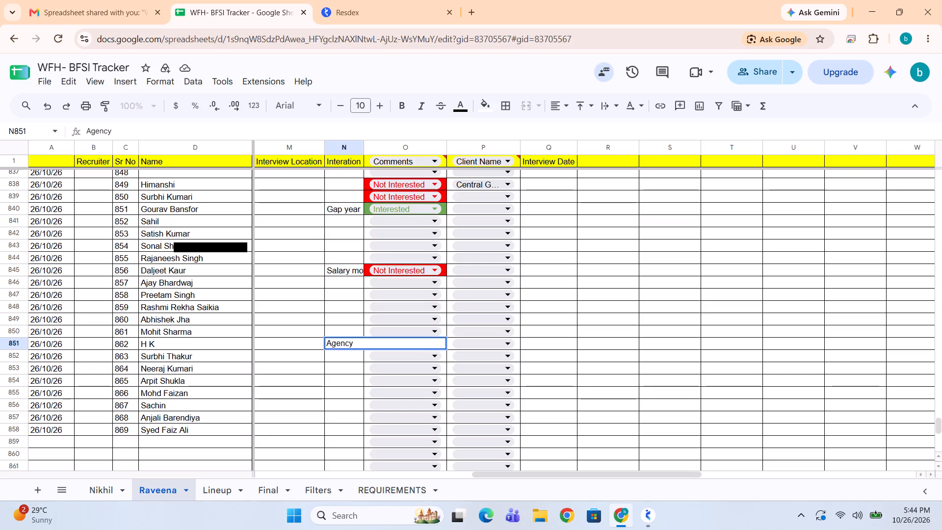
{"action": "left_click", "coordinate": [327, 360]}
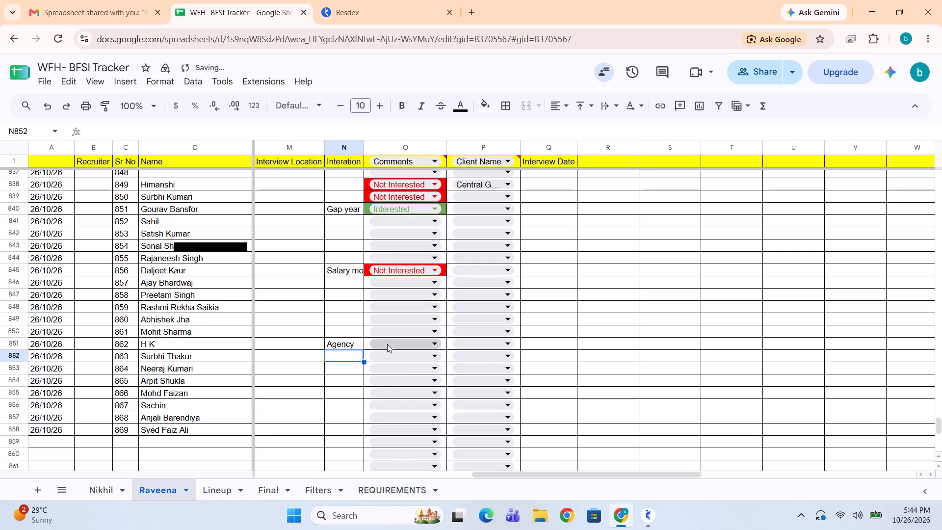
{"action": "left_click", "coordinate": [387, 344]}
{"action": "left_click", "coordinate": [391, 434]}
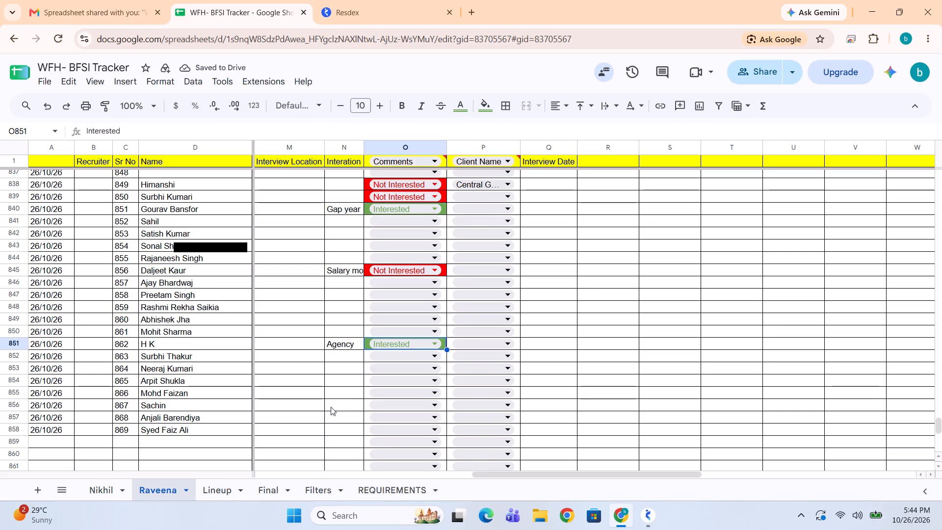
{"action": "left_click", "coordinate": [284, 352]}
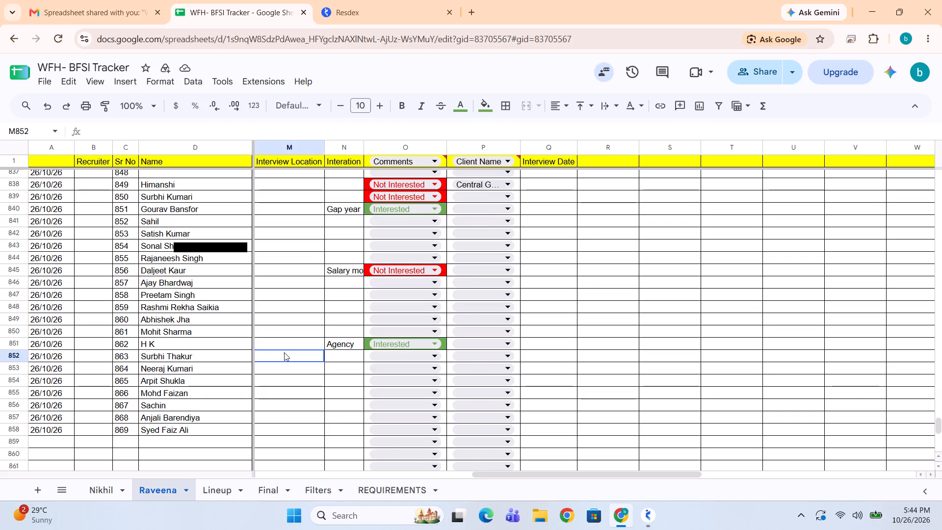
Set the Comments status to No Answer for rows 841 and 842.
{"action": "left_click", "coordinate": [392, 222]}
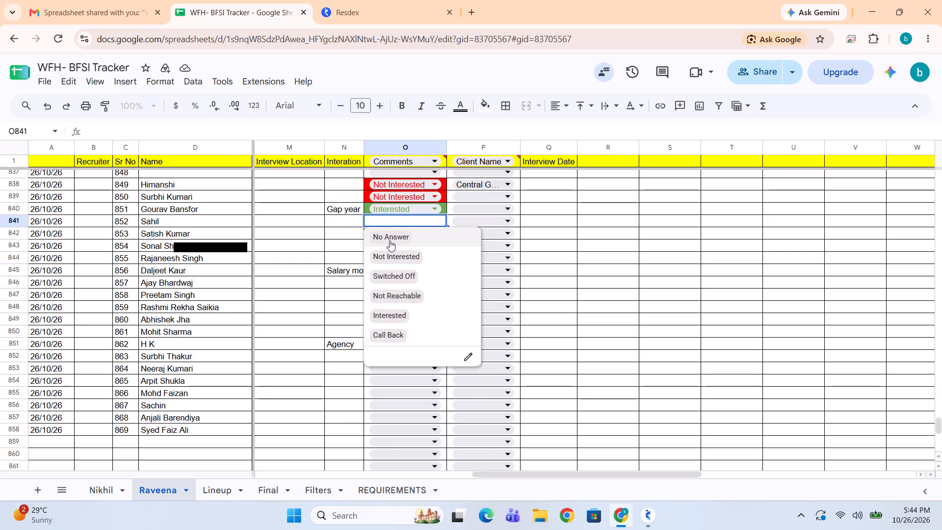
{"action": "left_click", "coordinate": [390, 240]}
{"action": "left_click", "coordinate": [383, 236]}
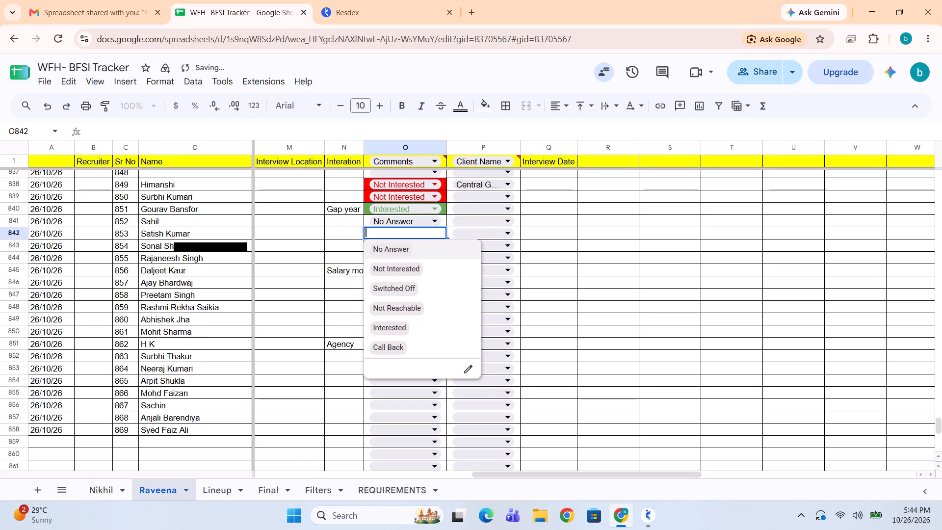
{"action": "left_click", "coordinate": [382, 249]}
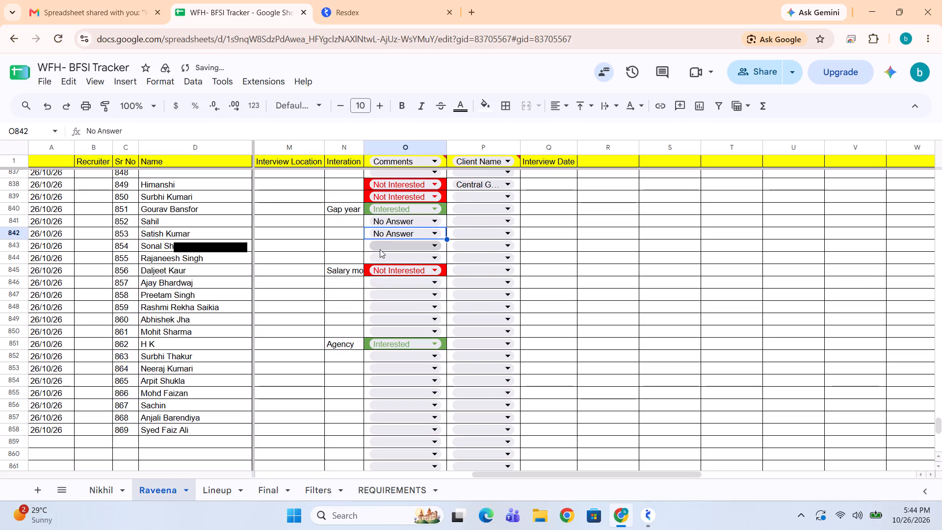
For row 843, set Comments to Not Interested and enter "looking for Kanpur" as the Interation note.
{"action": "left_click_drag", "start_coordinate": [380, 249], "coordinate": [388, 279]}
{"action": "left_click", "coordinate": [388, 279]}
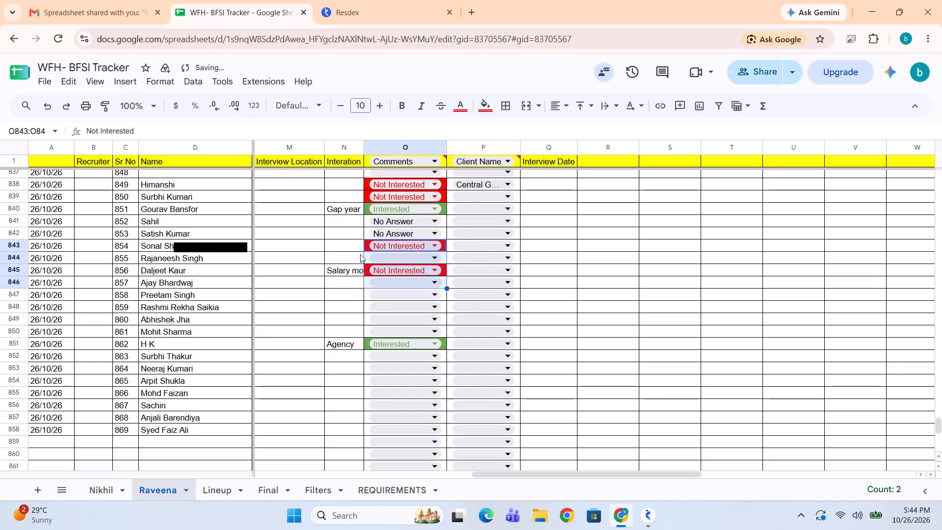
{"action": "left_click", "coordinate": [342, 241]}
{"action": "type", "text": "lookinf"}
{"action": "key", "text": "BackSpace"}
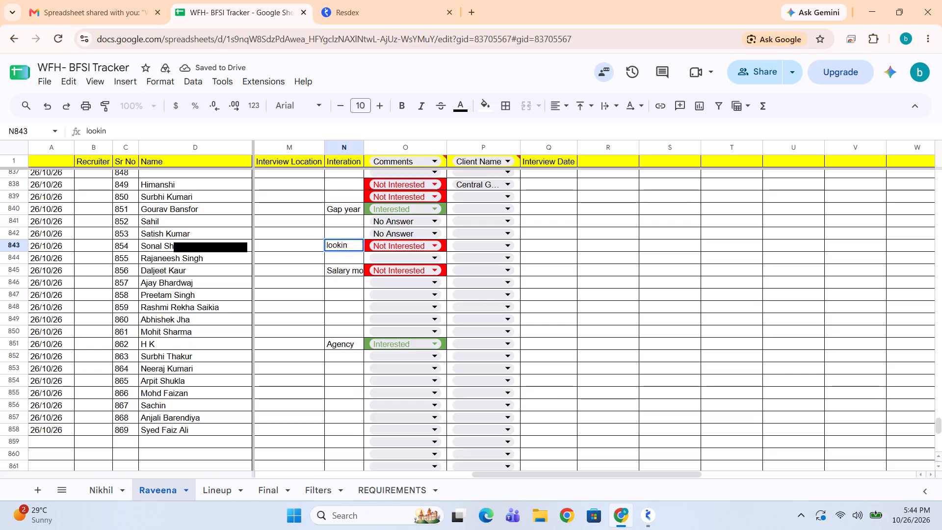
{"action": "type", "text": "g"}
{"action": "key", "text": "space"}
{"action": "type", "text": "for"}
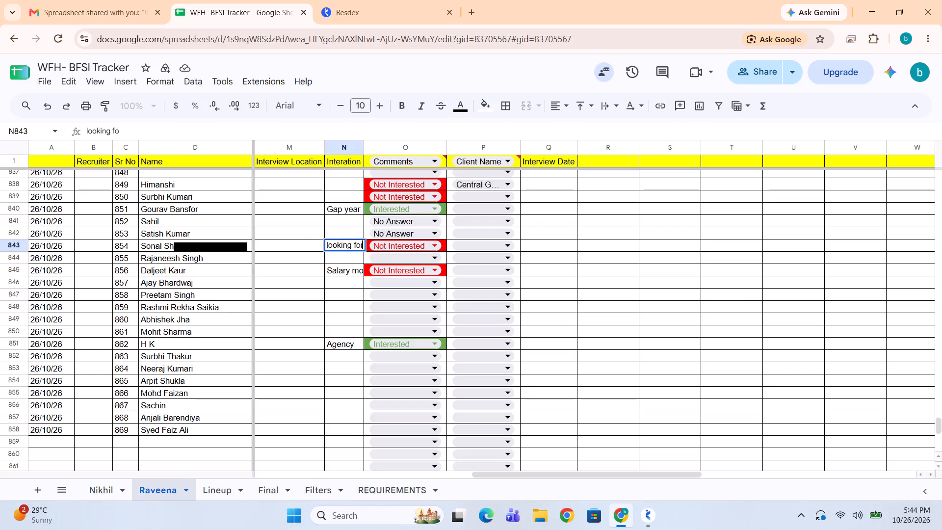
{"action": "key", "text": "space"}
{"action": "type", "text": "Kano"}
{"action": "key", "text": "BackSpace"}
{"action": "type", "text": "put"}
{"action": "key", "text": "BackSpace"}
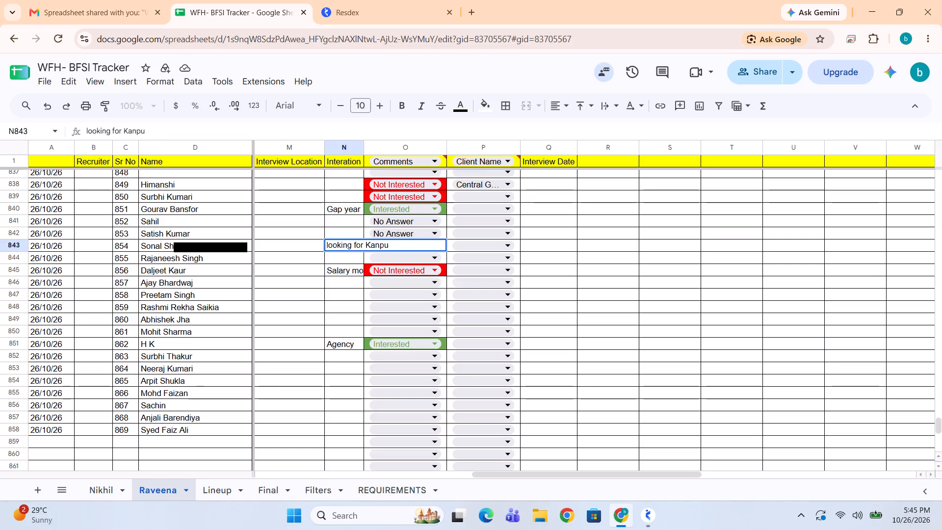
{"action": "key", "text": "r"}
{"action": "key", "text": "Return"}
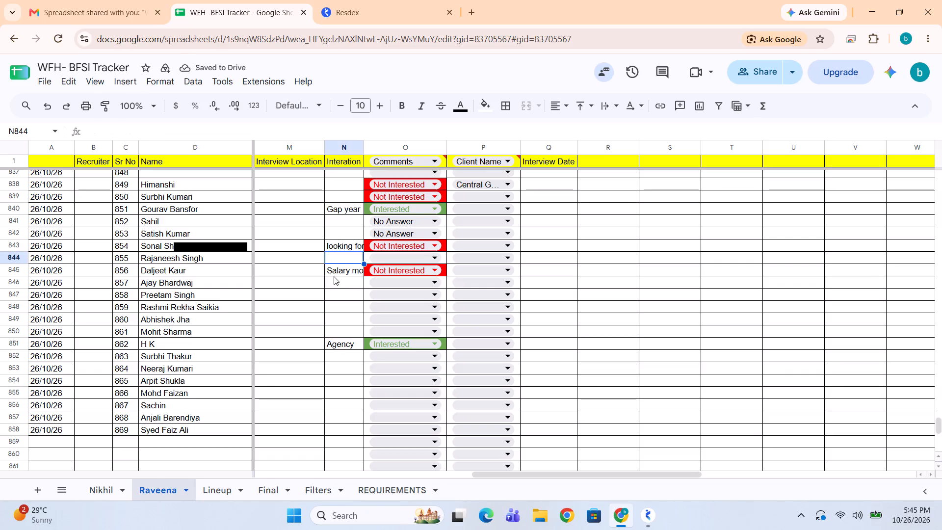
For row 844, set Comments to Not Interested and enter "International sales" as the Interation note.
{"action": "left_click", "coordinate": [389, 260]}
{"action": "left_click", "coordinate": [389, 290]}
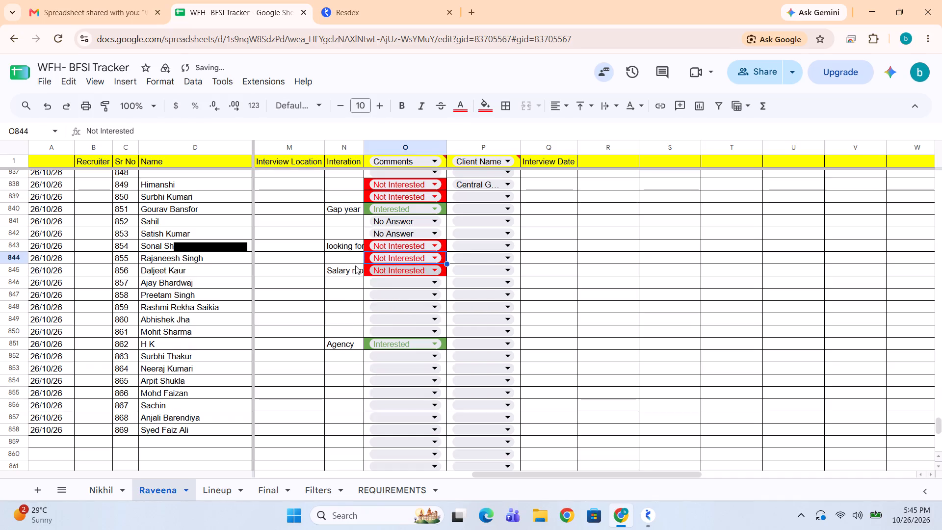
{"action": "left_click", "coordinate": [338, 257]}
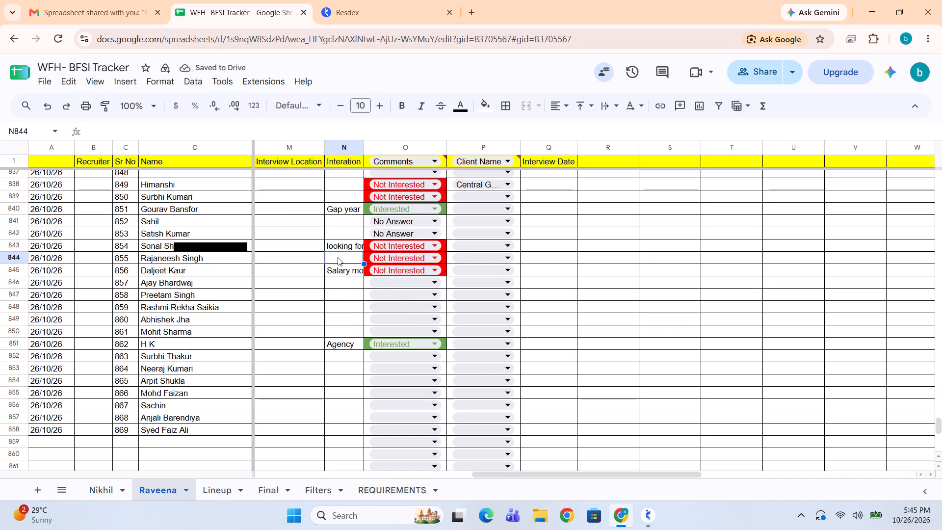
{"action": "type", "text": "International sales"}
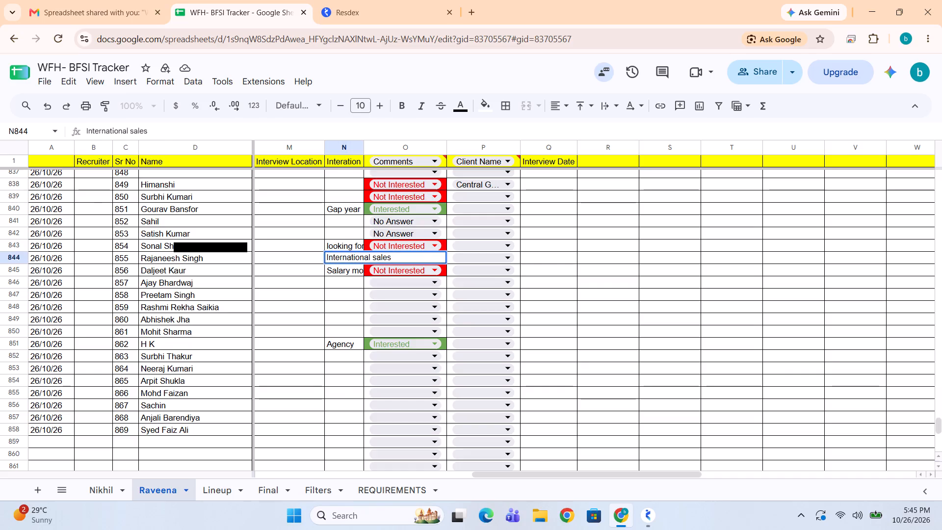
{"action": "key", "text": "Return"}
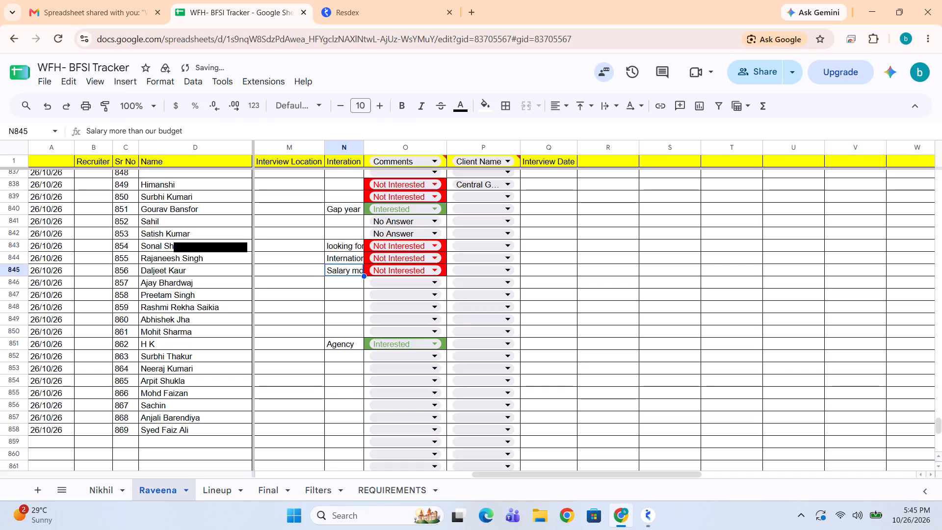
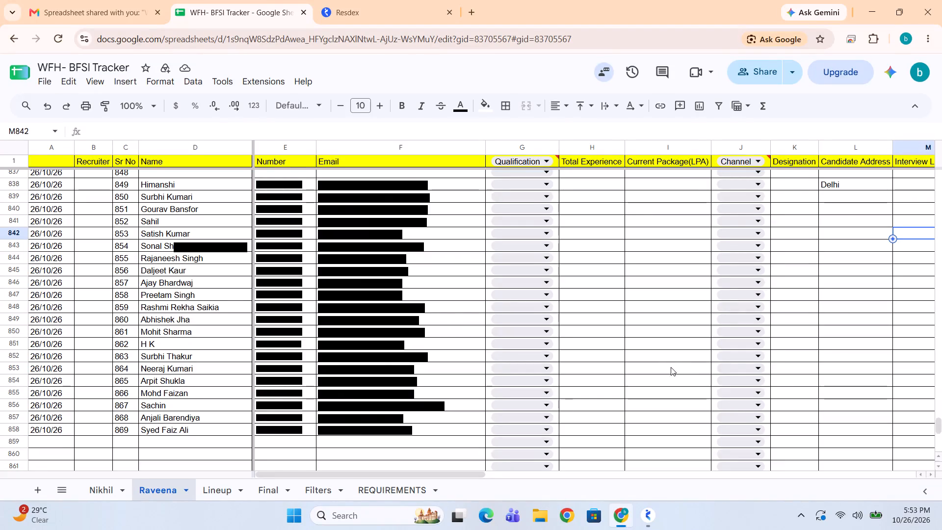
Set the Comments status to No Answer for the candidate in row 857.
{"action": "scroll", "coordinate": [676, 368], "scroll_direction": "left", "scroll_amount": 7}
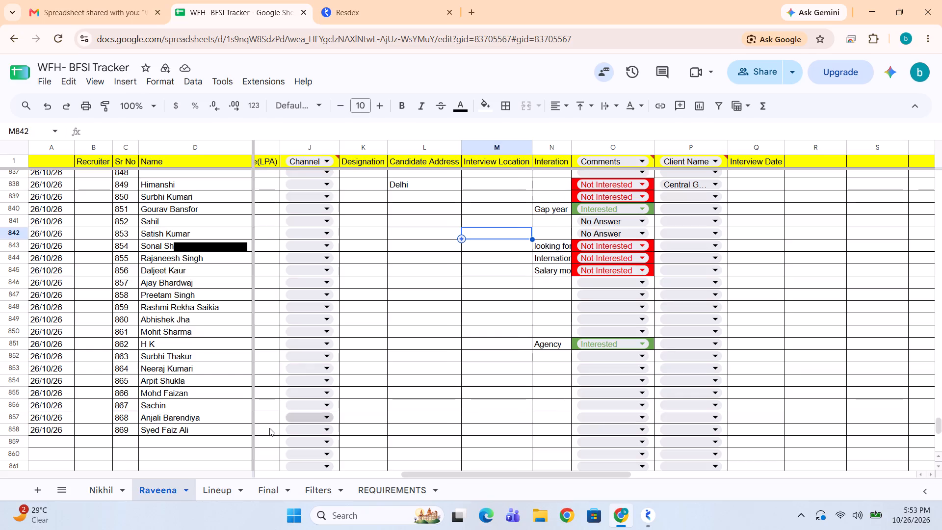
{"action": "left_click", "coordinate": [19, 416]}
{"action": "left_click", "coordinate": [639, 420]}
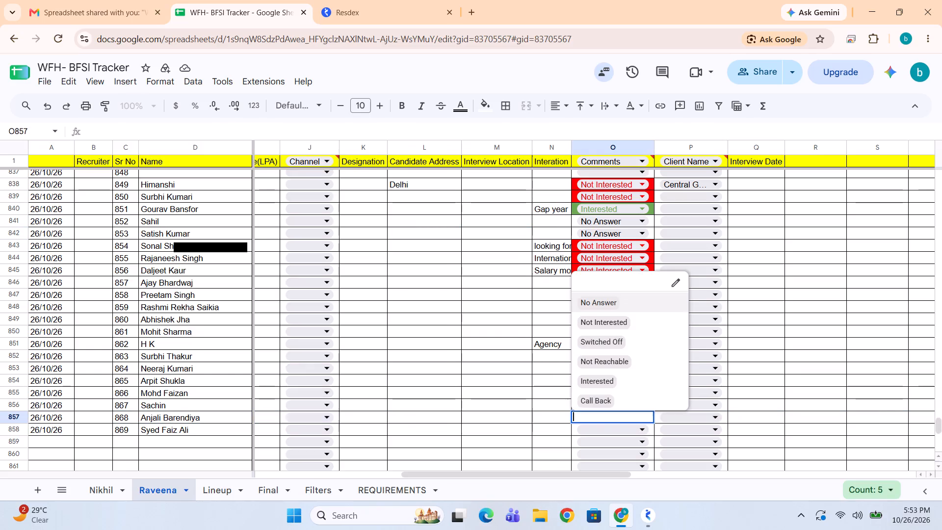
{"action": "left_click", "coordinate": [609, 306]}
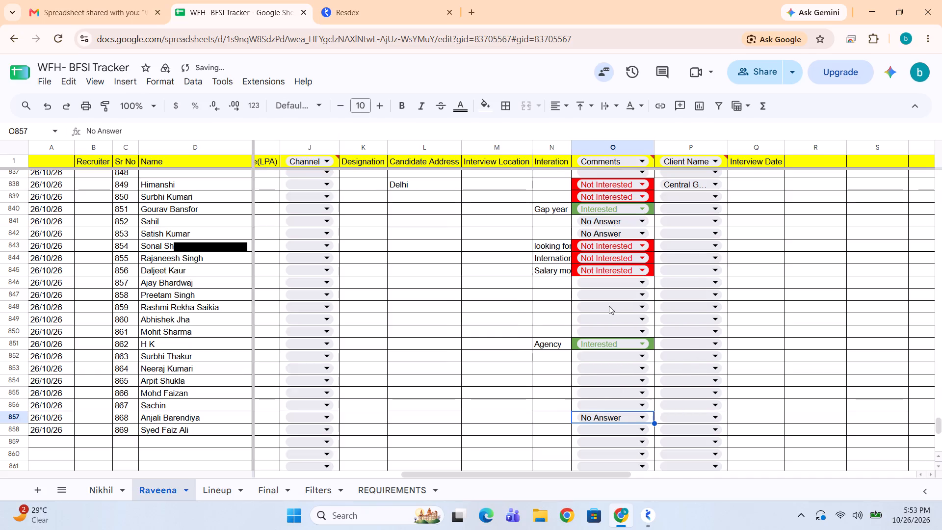
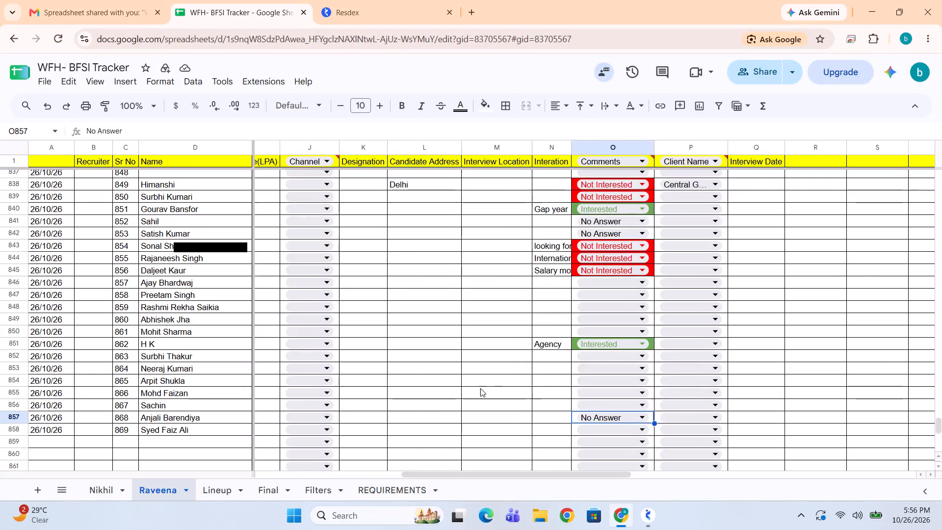
Set the Comments status to No Answer for the candidate in row 858.
{"action": "scroll", "coordinate": [480, 388], "scroll_direction": "right", "scroll_amount": 6}
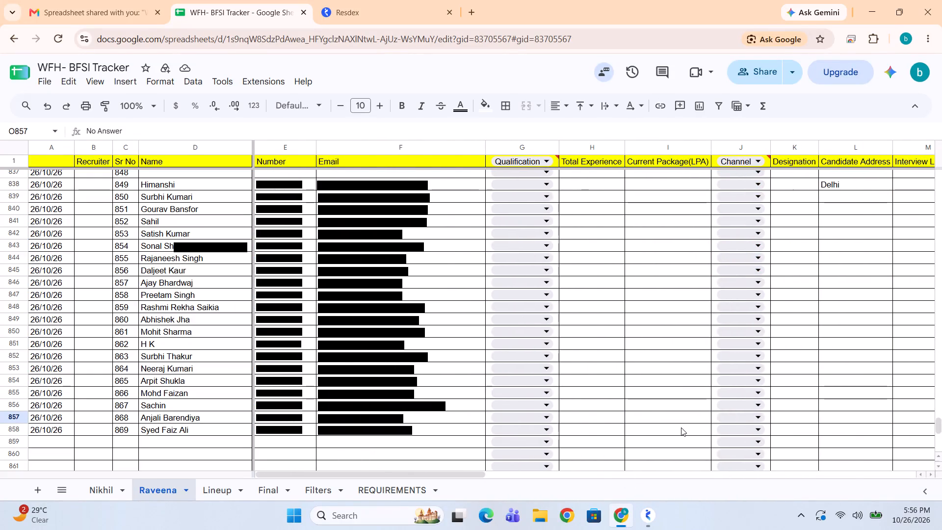
{"action": "scroll", "coordinate": [681, 427], "scroll_direction": "left", "scroll_amount": 4}
{"action": "left_click", "coordinate": [748, 432]}
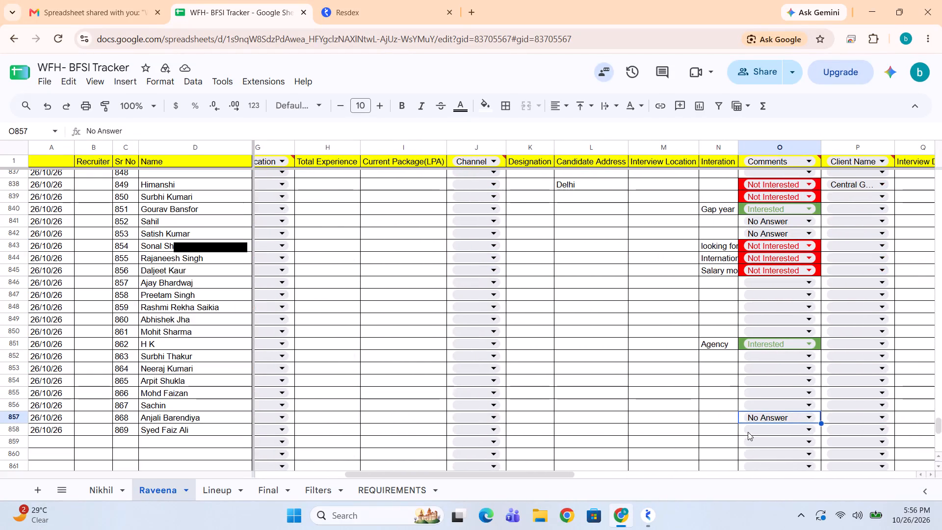
{"action": "left_click", "coordinate": [761, 315]}
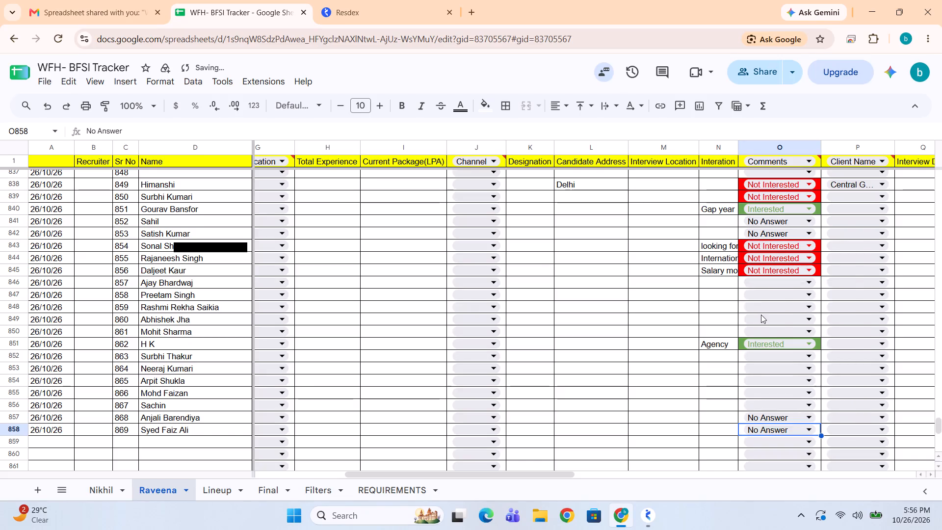
Set the Comments status to Interested for the candidate in row 856 and enter "1st year" under Interation.
{"action": "scroll", "coordinate": [657, 429], "scroll_direction": "right", "scroll_amount": 1}
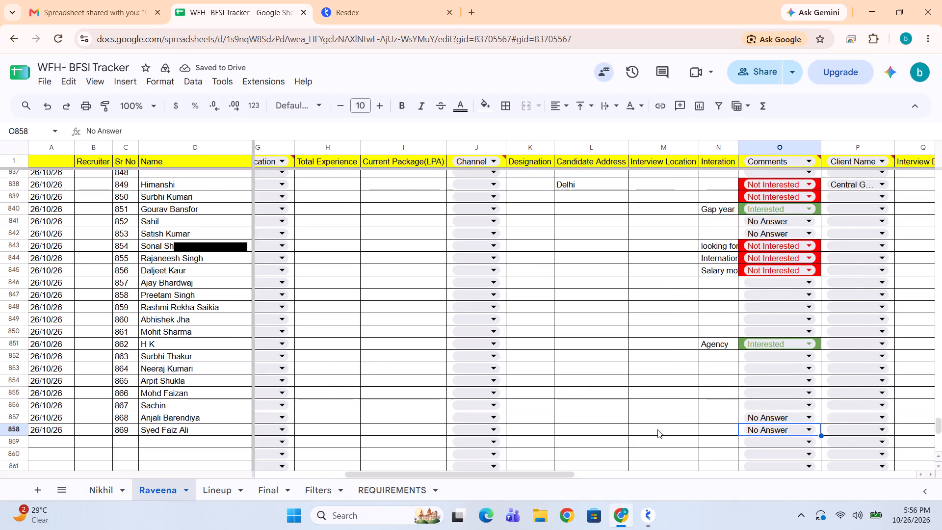
{"action": "scroll", "coordinate": [657, 429], "scroll_direction": "right", "scroll_amount": 2}
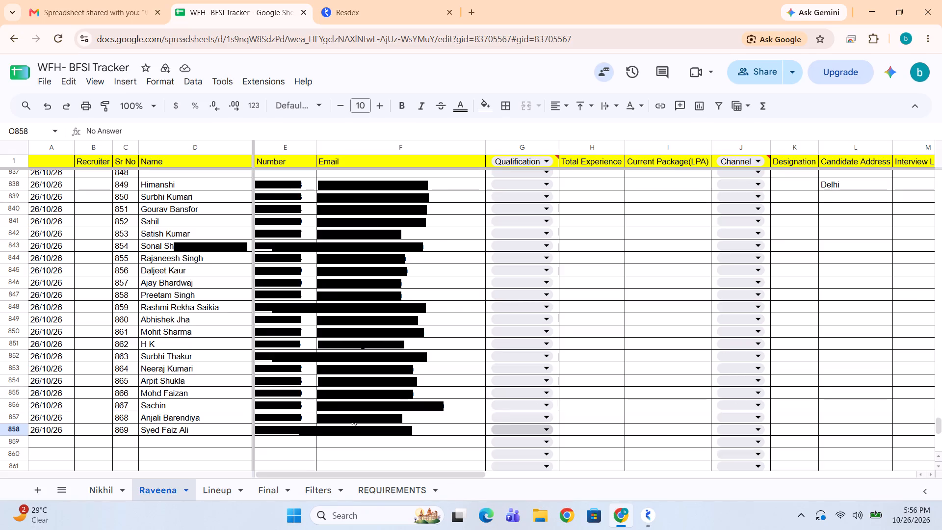
{"action": "left_click", "coordinate": [26, 408]}
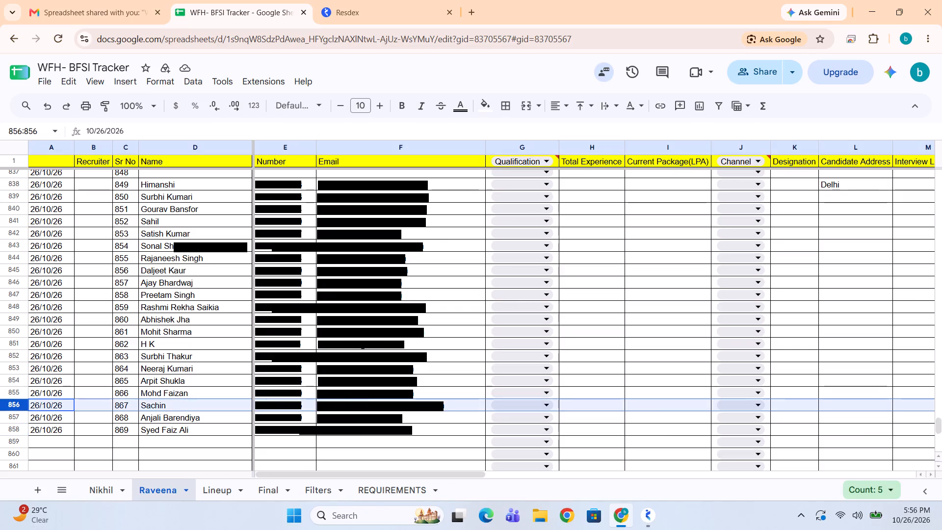
{"action": "scroll", "coordinate": [783, 424], "scroll_direction": "left", "scroll_amount": 3}
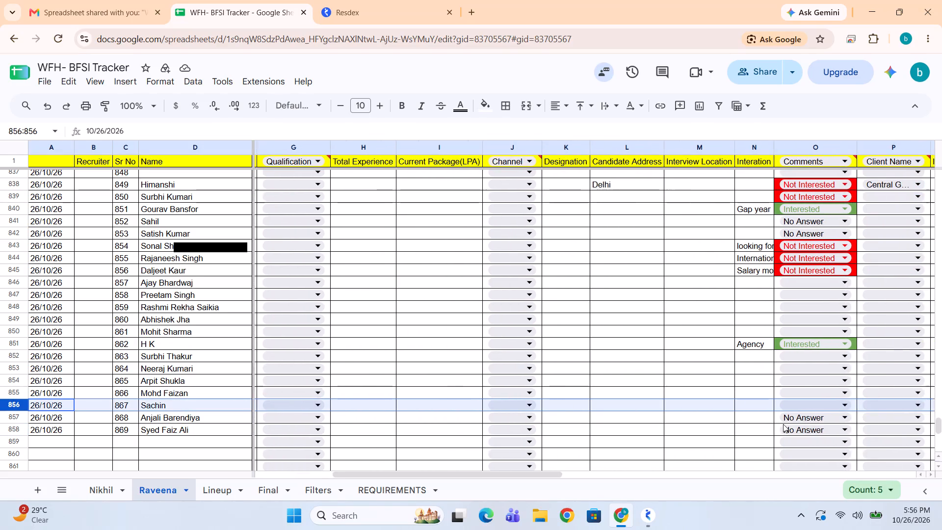
{"action": "left_click", "coordinate": [807, 410]}
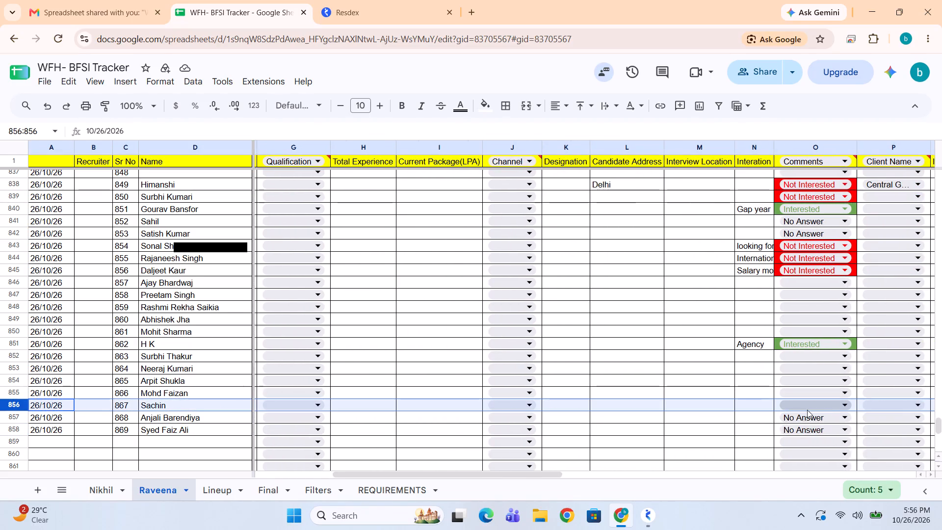
{"action": "left_click", "coordinate": [821, 407]}
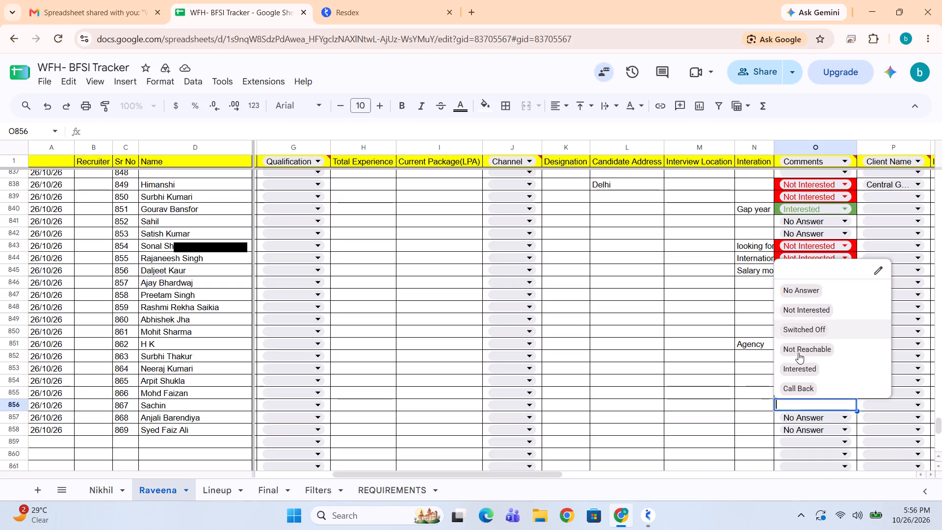
{"action": "left_click", "coordinate": [797, 372]}
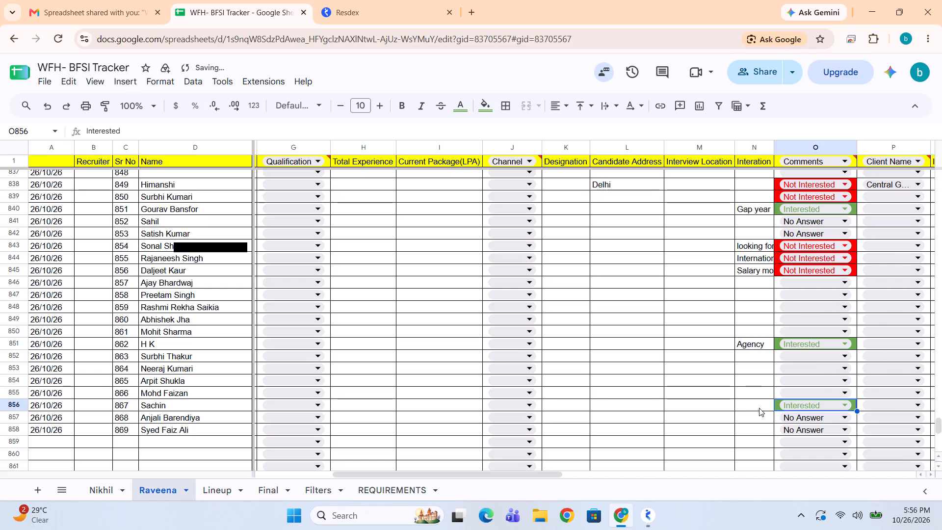
{"action": "left_click", "coordinate": [738, 405]}
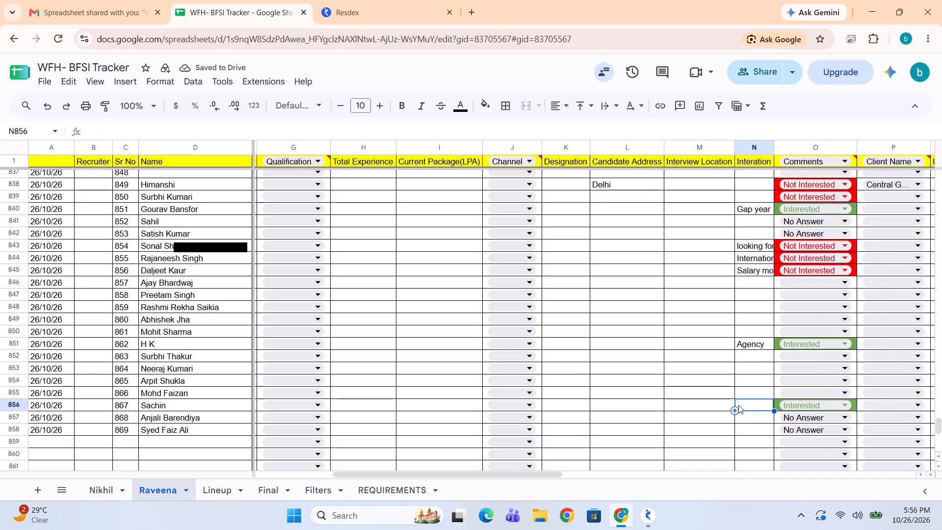
{"action": "type", "text": "1st year"}
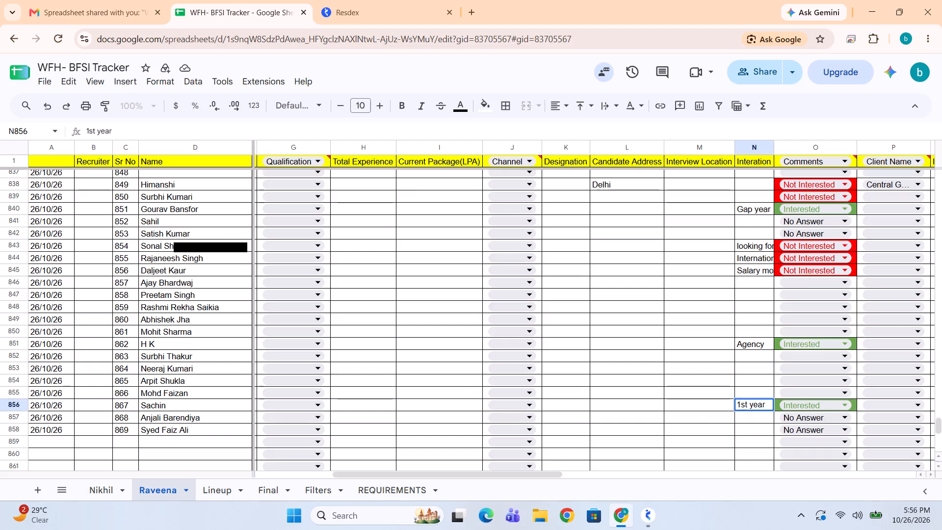
{"action": "left_click", "coordinate": [695, 419]}
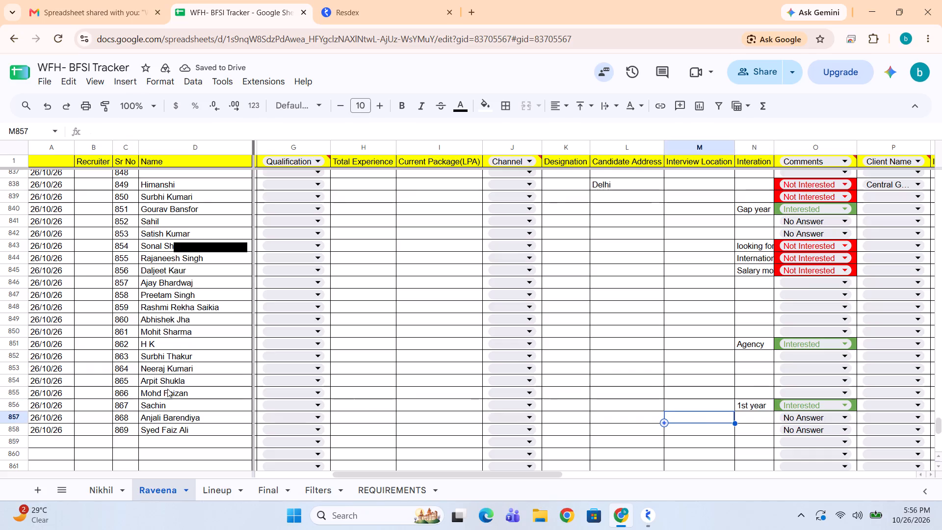
Set the Comments status to No Answer for the candidate in row 855.
{"action": "left_click", "coordinate": [26, 405]}
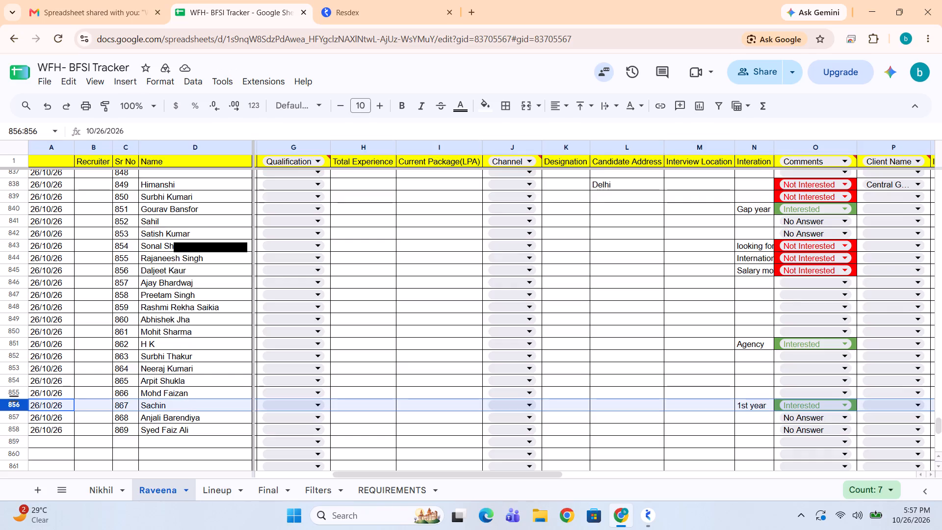
{"action": "left_click", "coordinate": [21, 393]}
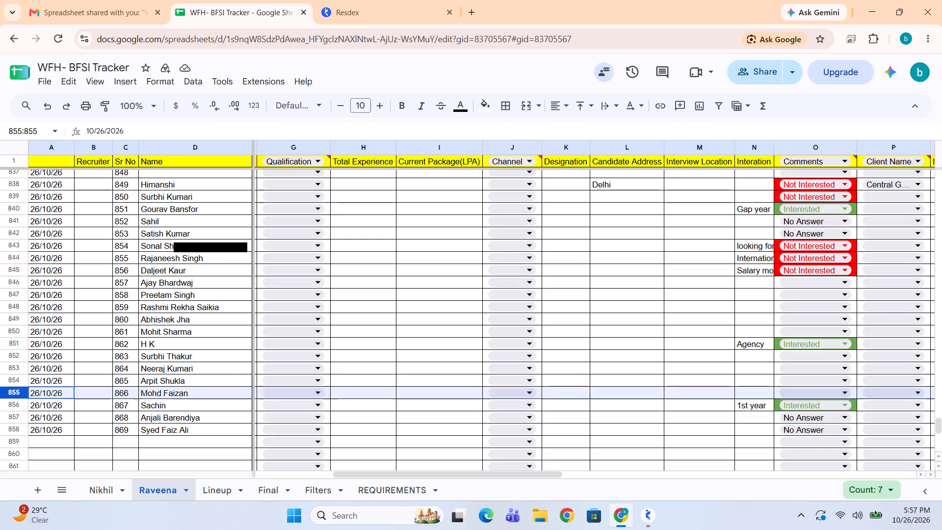
{"action": "left_click", "coordinate": [846, 391]}
{"action": "left_click", "coordinate": [810, 277]}
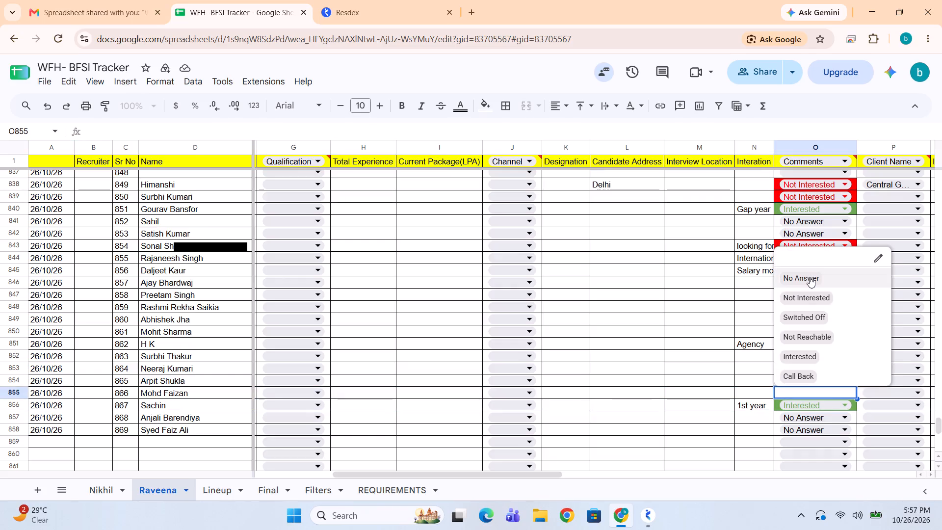
Set the Comments status to Switched Off for the candidate in row 853.
{"action": "scroll", "coordinate": [451, 364], "scroll_direction": "right", "scroll_amount": 4}
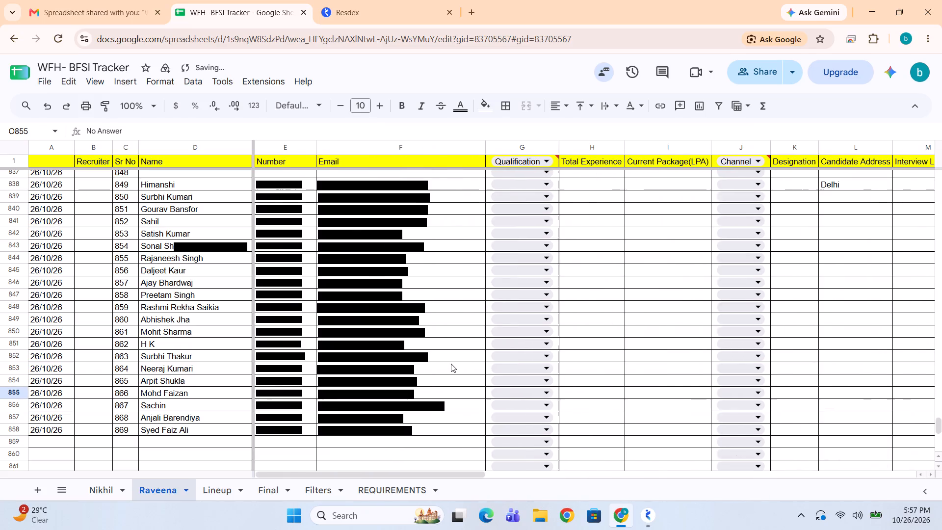
{"action": "scroll", "coordinate": [451, 364], "scroll_direction": "right", "scroll_amount": 1}
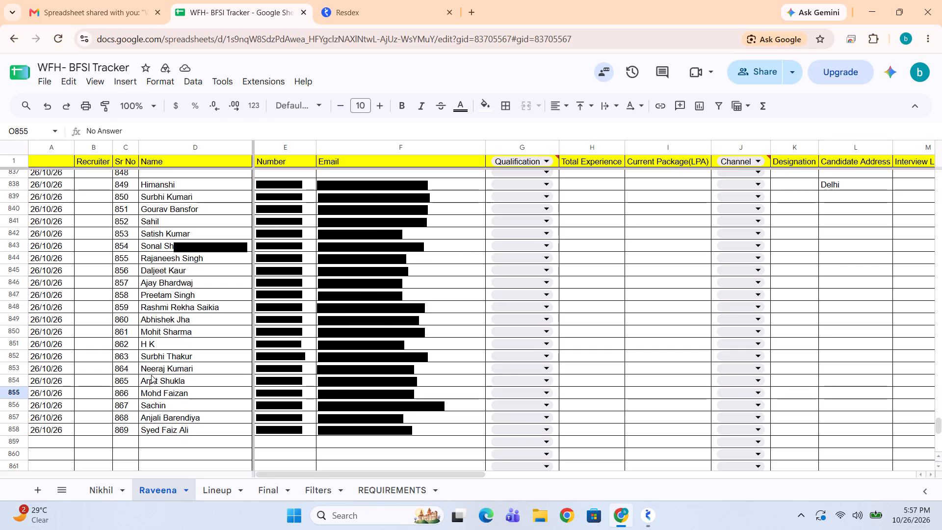
{"action": "left_click", "coordinate": [17, 368]}
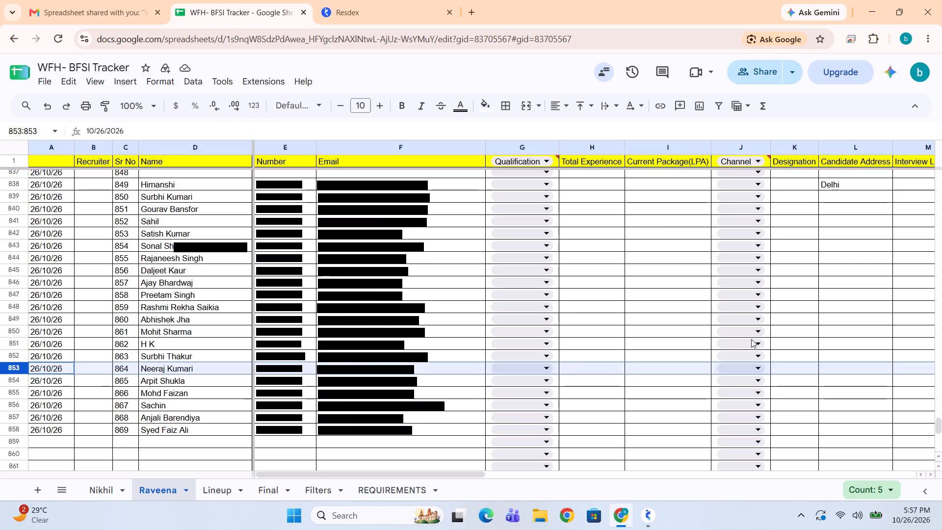
{"action": "scroll", "coordinate": [809, 377], "scroll_direction": "left", "scroll_amount": 5}
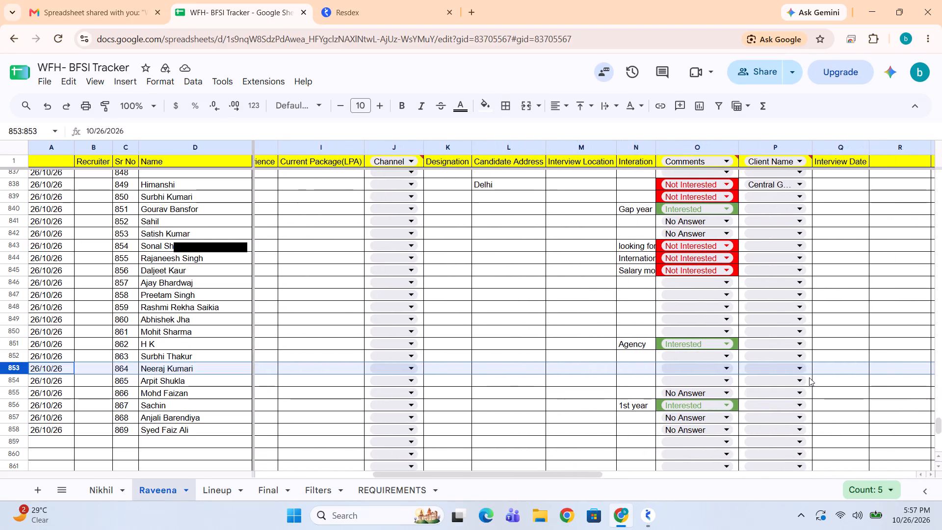
{"action": "scroll", "coordinate": [809, 377], "scroll_direction": "left", "scroll_amount": 1}
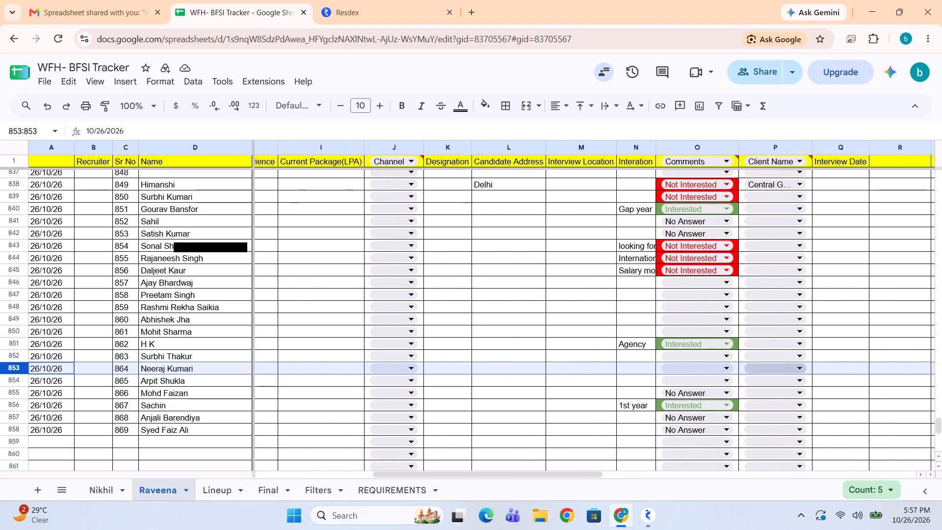
{"action": "left_click", "coordinate": [714, 373]}
{"action": "left_click", "coordinate": [730, 370]}
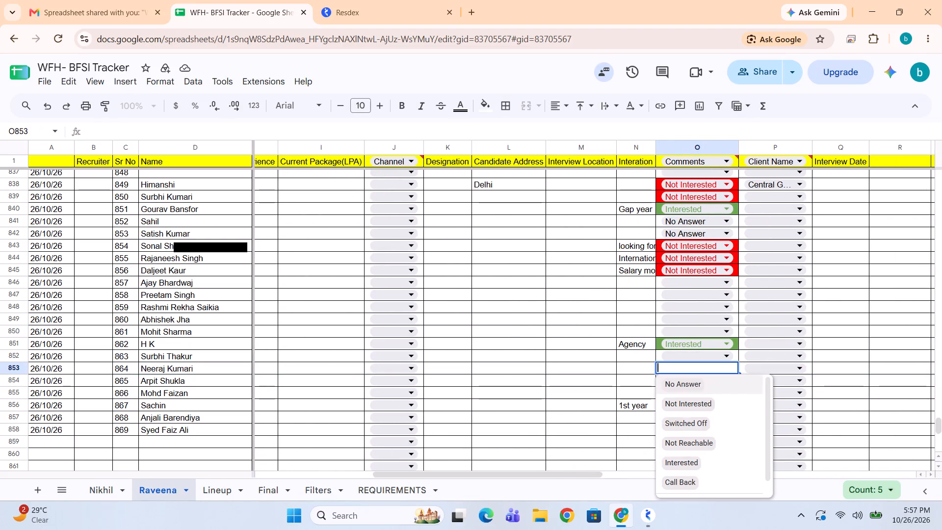
{"action": "left_click", "coordinate": [685, 406]}
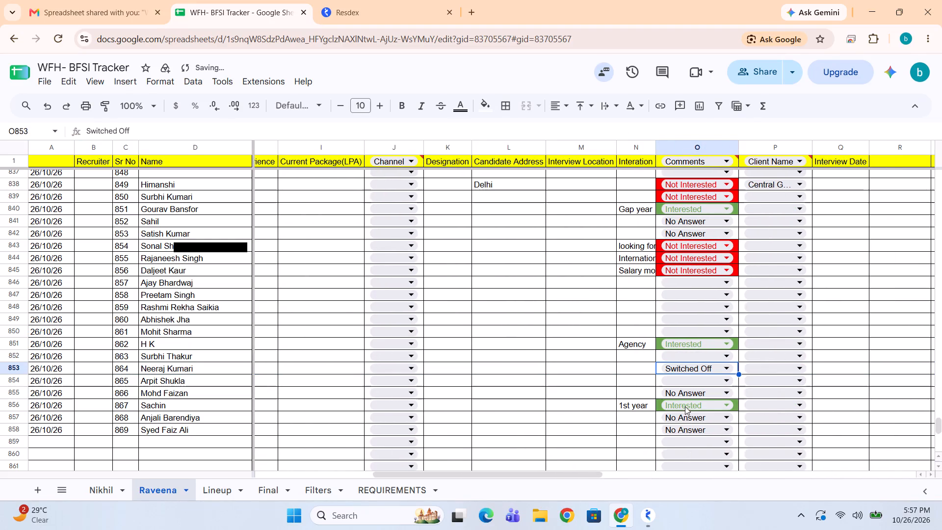
Set the Comments status to No Answer for the candidate in row 854.
{"action": "left_click", "coordinate": [717, 376]}
{"action": "left_click", "coordinate": [717, 378]}
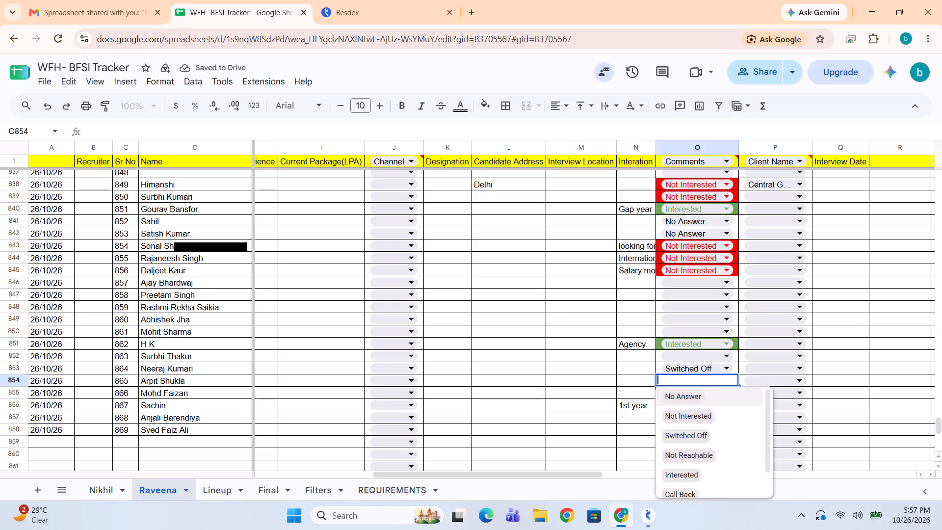
{"action": "left_click", "coordinate": [691, 398]}
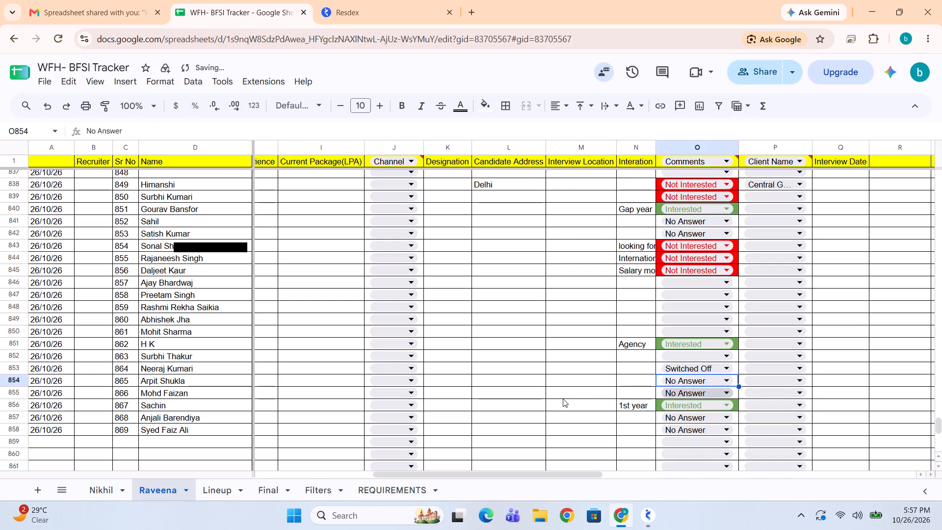
Set the Comments status to No Answer for the candidate in row 852.
{"action": "scroll", "coordinate": [541, 387], "scroll_direction": "right", "scroll_amount": 1}
{"action": "left_click", "coordinate": [541, 387]}
{"action": "scroll", "coordinate": [541, 387], "scroll_direction": "right", "scroll_amount": 2}
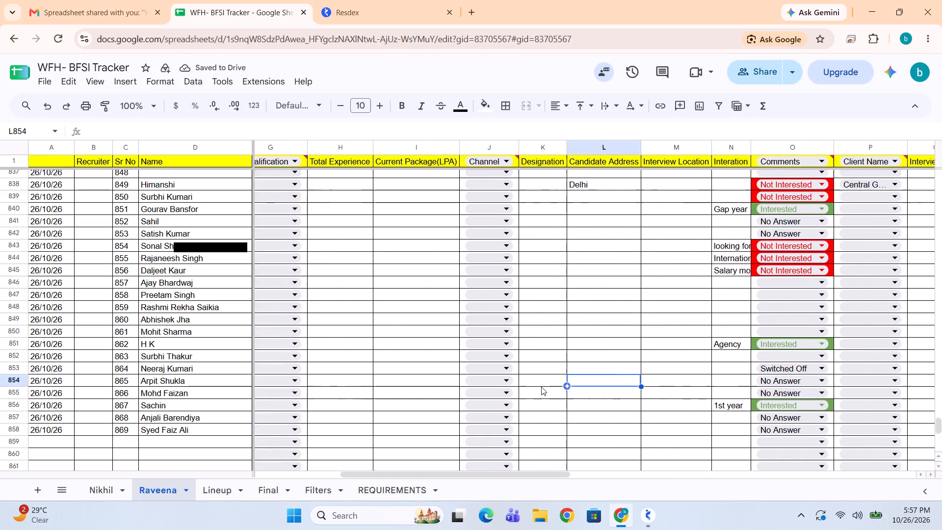
{"action": "scroll", "coordinate": [541, 387], "scroll_direction": "right", "scroll_amount": 4}
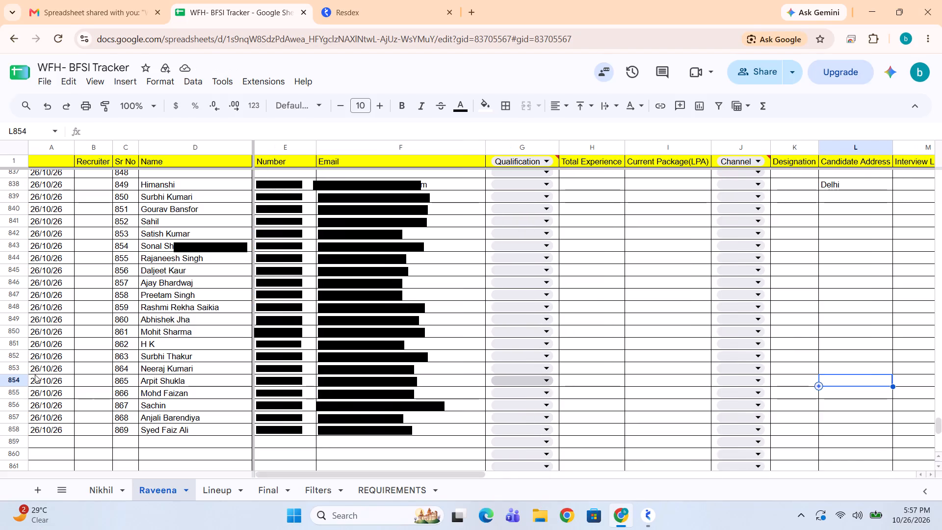
{"action": "left_click", "coordinate": [15, 355]}
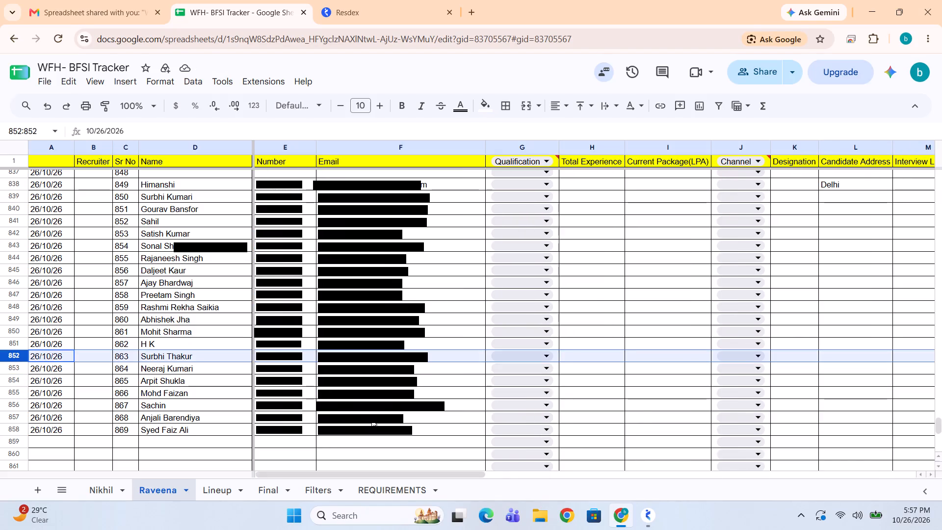
{"action": "scroll", "coordinate": [818, 395], "scroll_direction": "left", "scroll_amount": 3}
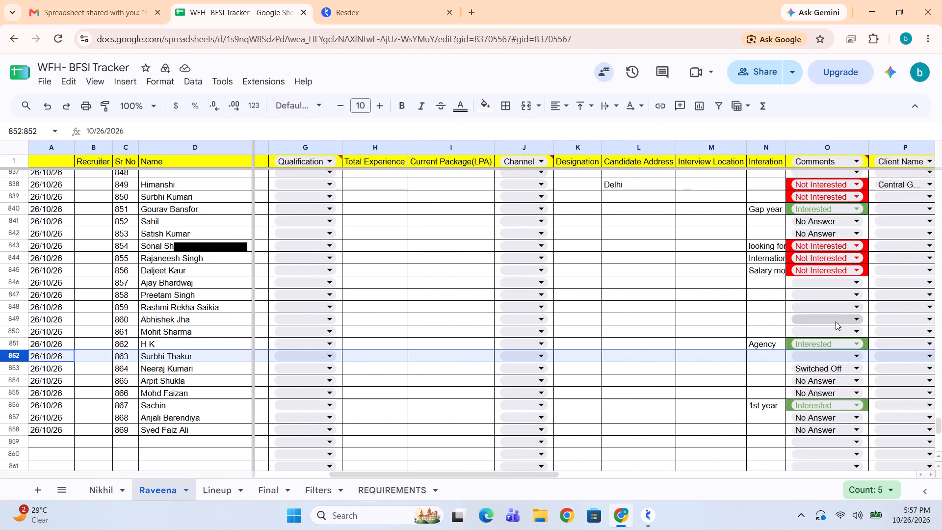
{"action": "left_click", "coordinate": [836, 353]}
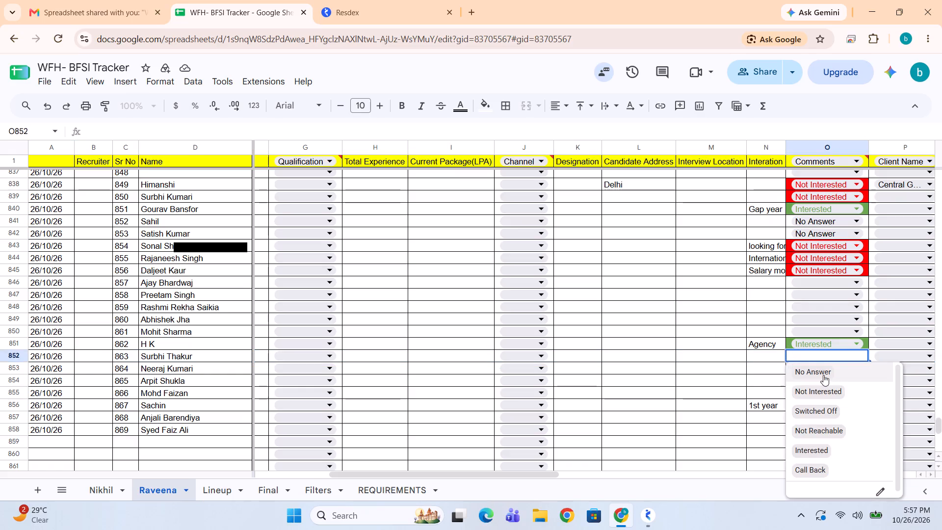
{"action": "left_click", "coordinate": [823, 375]}
Set the Comments status to Not Interested for the candidate in row 846.
{"action": "scroll", "coordinate": [691, 389], "scroll_direction": "up", "scroll_amount": 1}
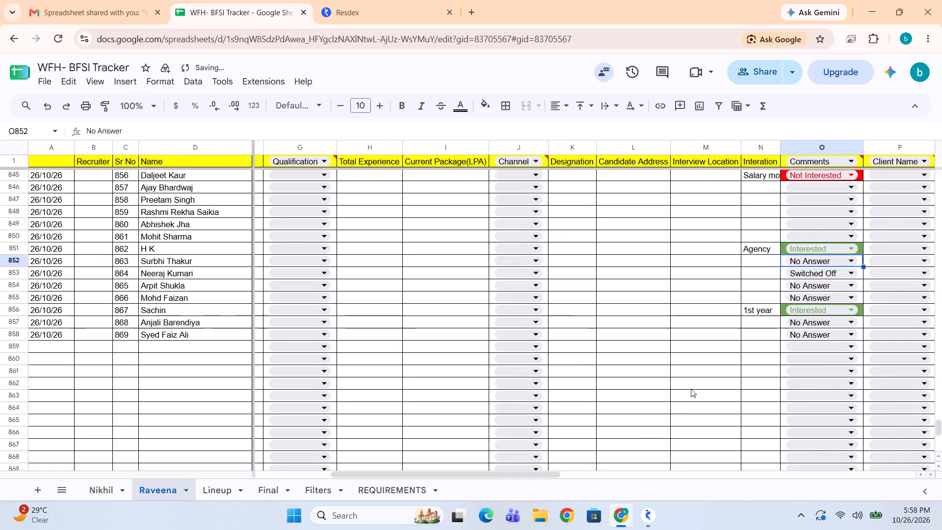
{"action": "scroll", "coordinate": [691, 389], "scroll_direction": "up", "scroll_amount": 1}
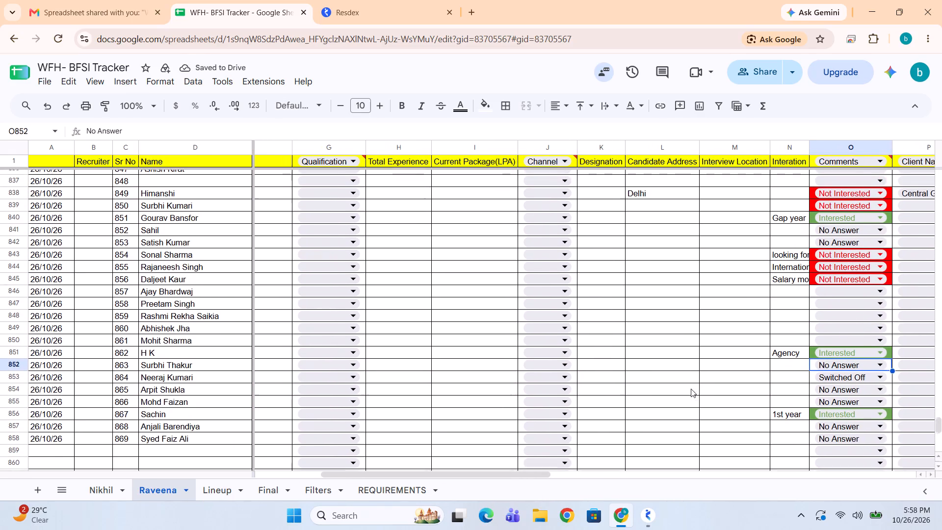
{"action": "scroll", "coordinate": [691, 389], "scroll_direction": "up", "scroll_amount": 1}
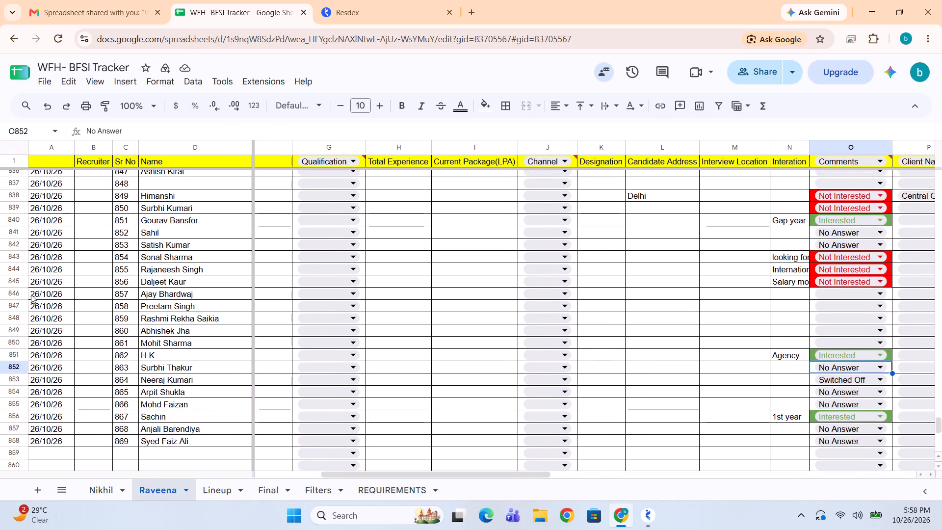
{"action": "left_click", "coordinate": [24, 294]}
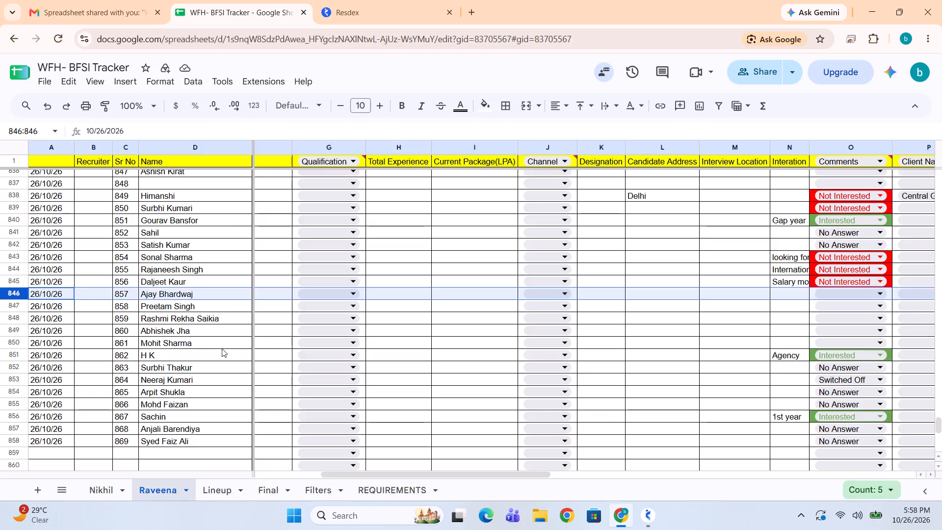
{"action": "scroll", "coordinate": [422, 318], "scroll_direction": "right", "scroll_amount": 6}
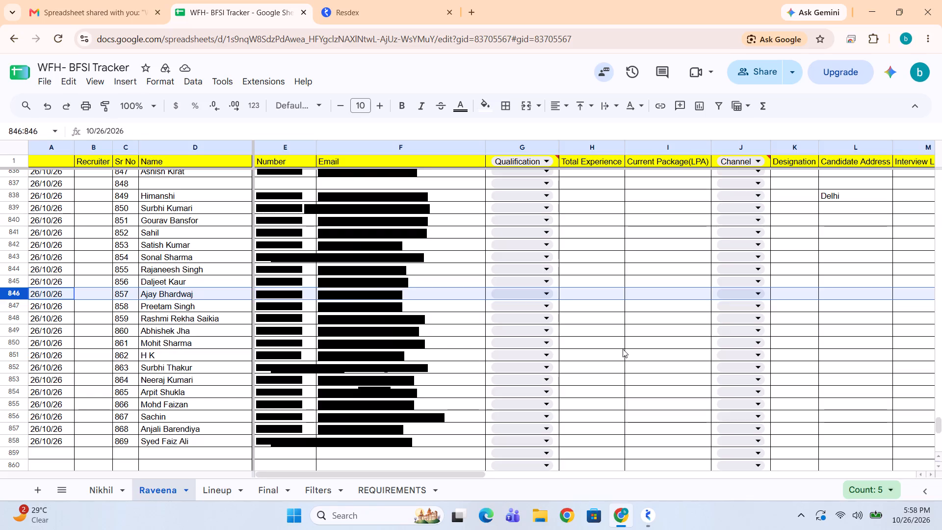
{"action": "scroll", "coordinate": [623, 349], "scroll_direction": "left", "scroll_amount": 1}
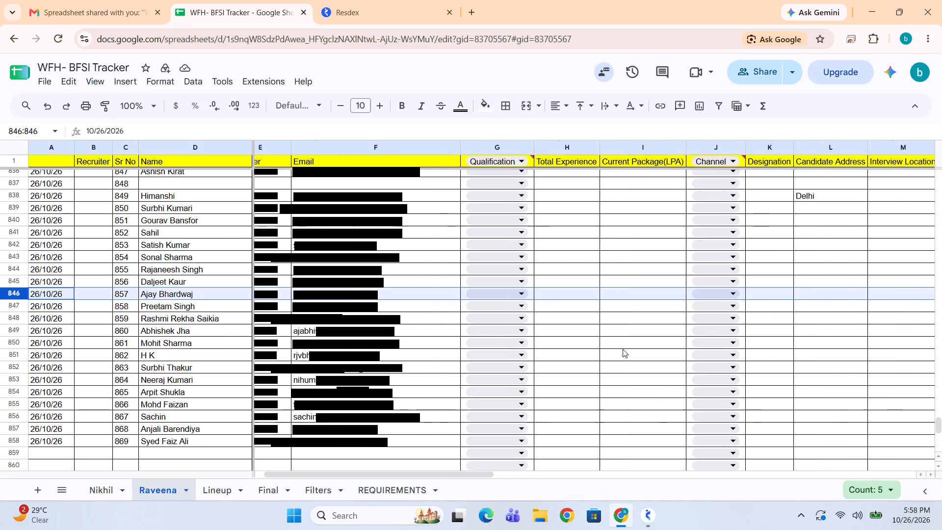
{"action": "scroll", "coordinate": [623, 349], "scroll_direction": "left", "scroll_amount": 5}
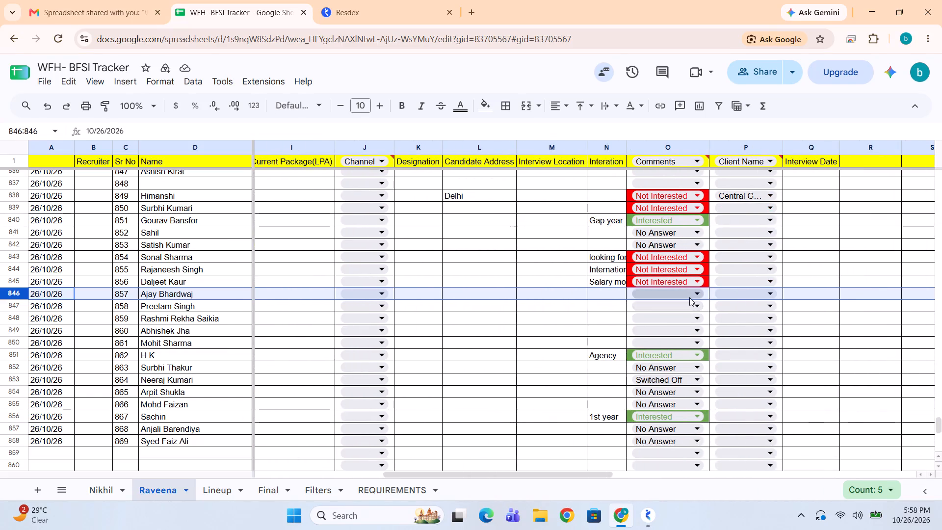
{"action": "left_click", "coordinate": [689, 297]}
{"action": "left_click", "coordinate": [676, 328]}
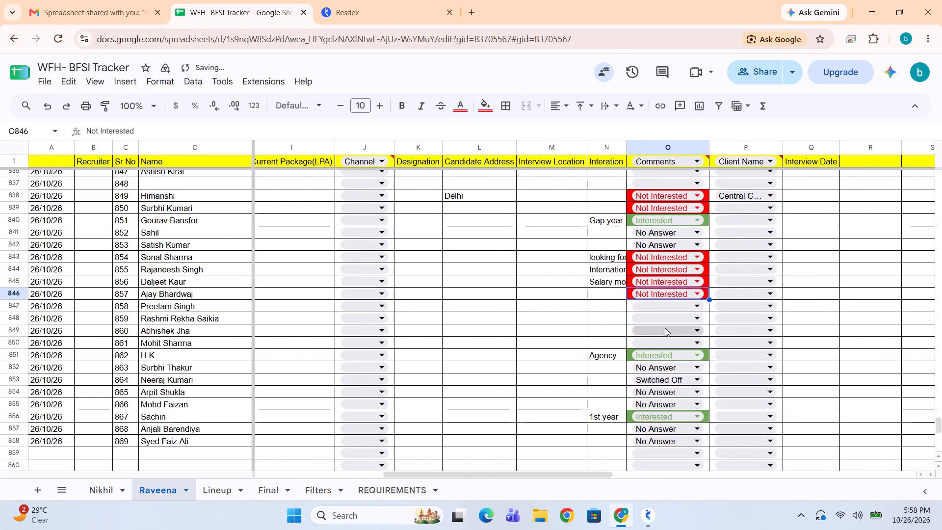
Enter "location issue" as the Interation note for the candidate in row 846.
{"action": "left_click", "coordinate": [595, 294]}
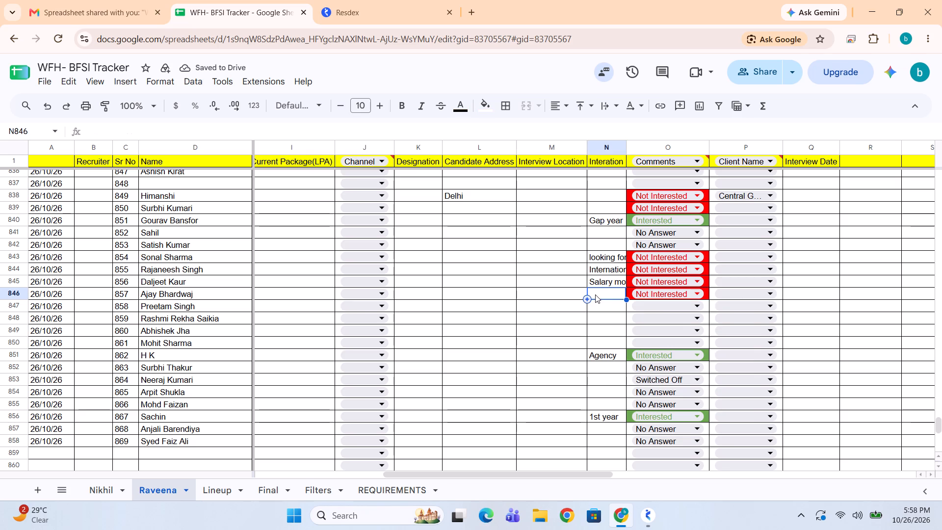
{"action": "type", "text": "noi"}
{"action": "key", "text": "BackSpace"}
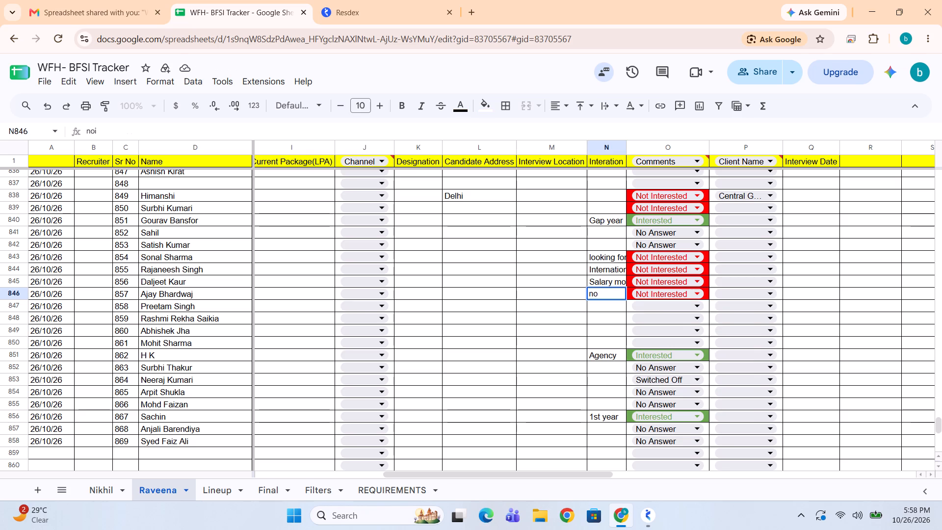
{"action": "key", "text": "BackSpace"}
{"action": "key", "text": "BackSpace"}
{"action": "type", "text": "loca"}
{"action": "type", "text": "tion iss"}
{"action": "type", "text": "ue"}
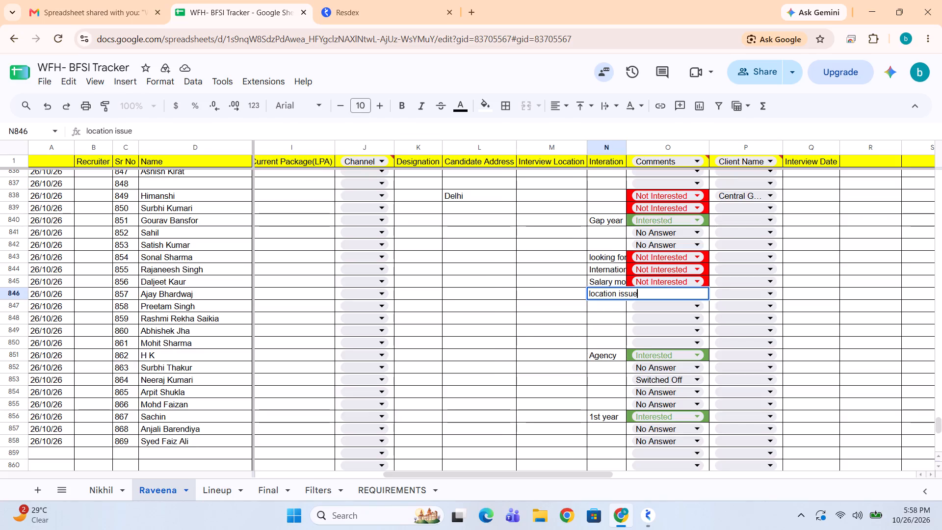
{"action": "key", "text": "Return"}
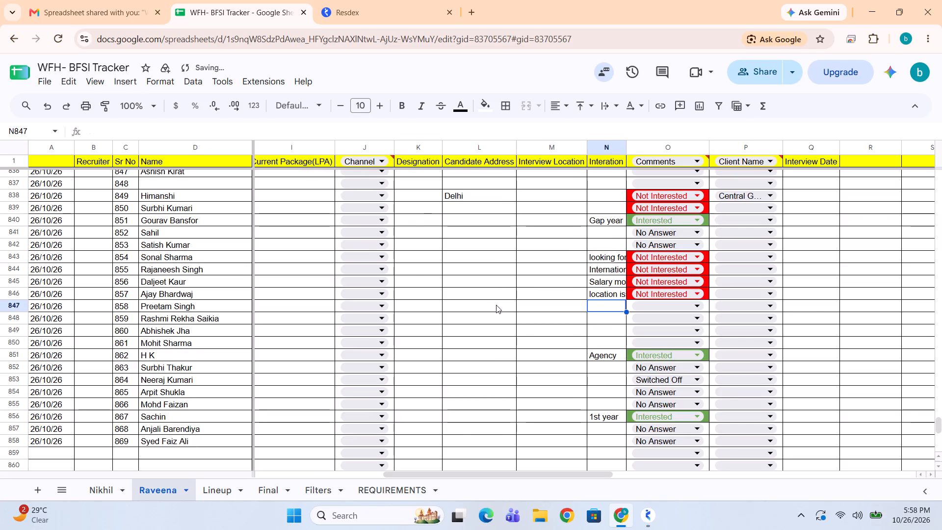
Set the Comments status to Not Interested for the candidate in row 847.
{"action": "scroll", "coordinate": [496, 305], "scroll_direction": "right", "scroll_amount": 5}
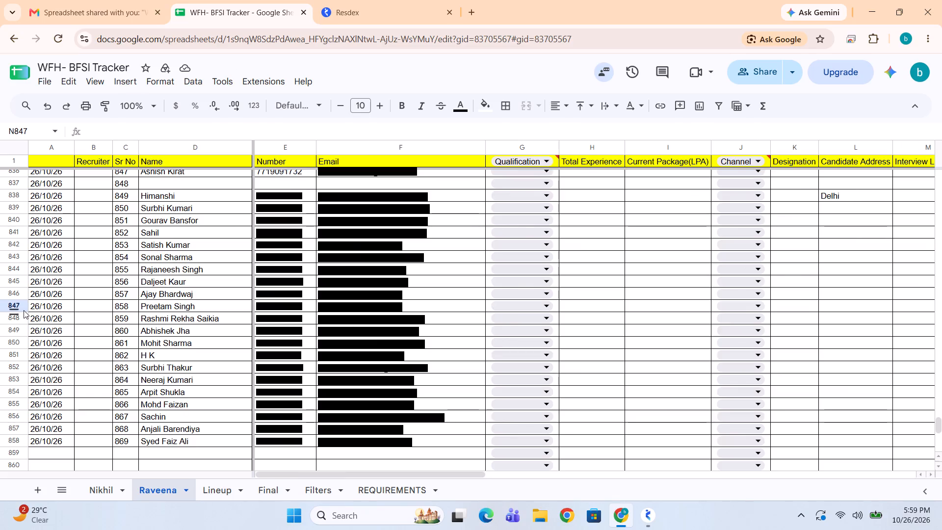
{"action": "scroll", "coordinate": [719, 346], "scroll_direction": "left", "scroll_amount": 3}
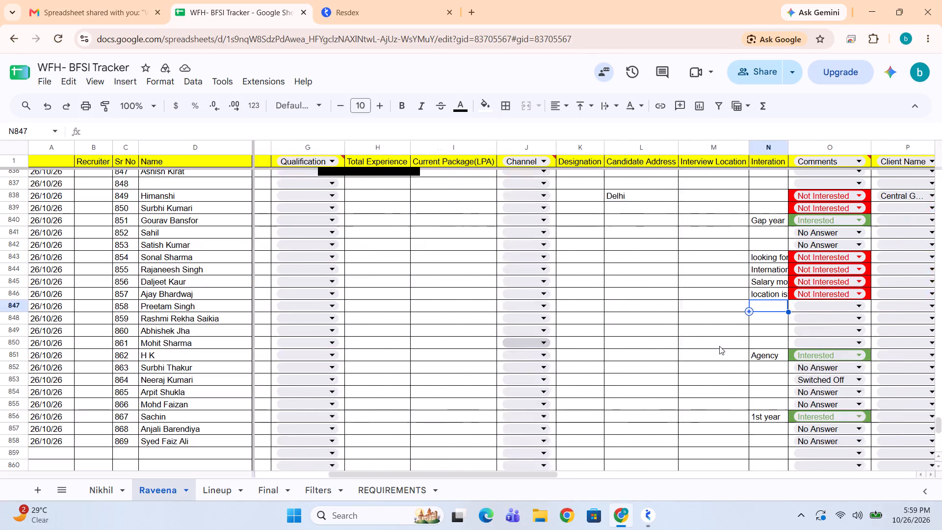
{"action": "scroll", "coordinate": [719, 346], "scroll_direction": "left", "scroll_amount": 1}
{"action": "left_click", "coordinate": [803, 301]}
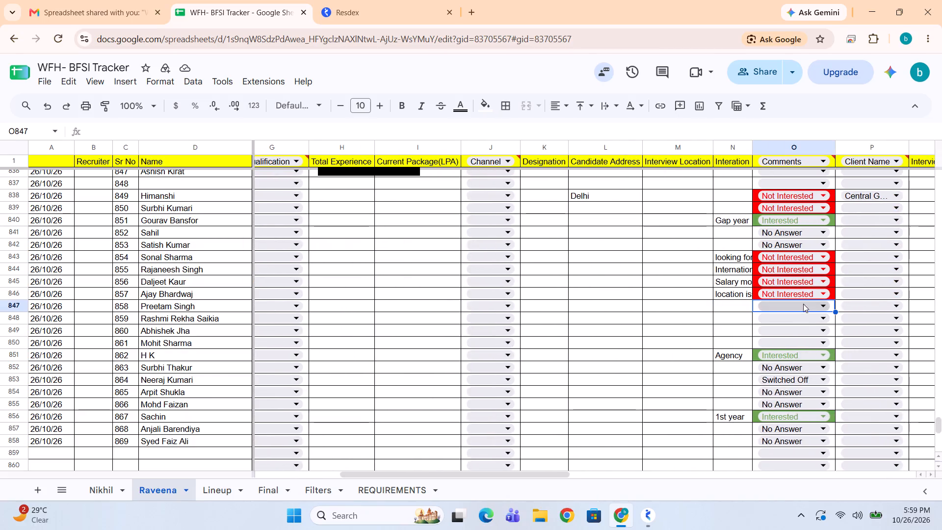
{"action": "left_click", "coordinate": [803, 307]}
{"action": "left_click", "coordinate": [785, 336]}
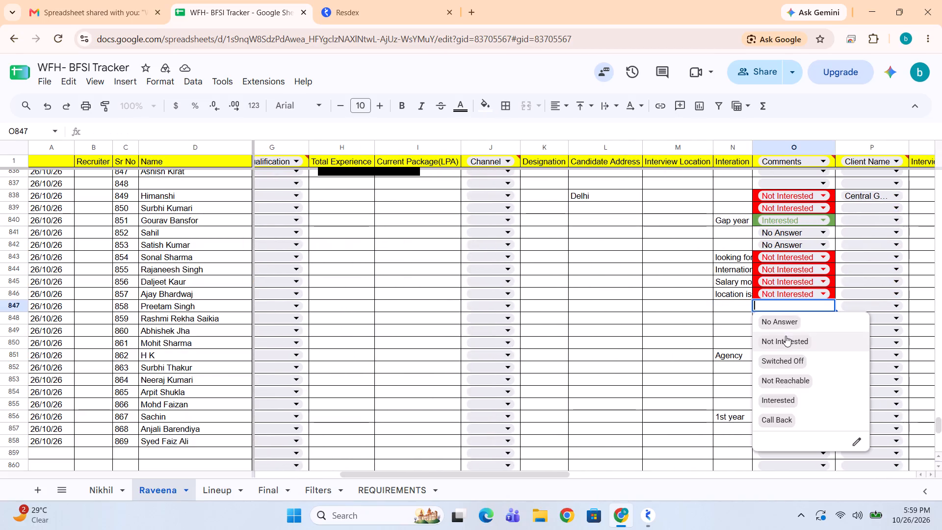
Enter "into operations" as the Interation note for the candidate in row 847.
{"action": "left_click", "coordinate": [730, 307]}
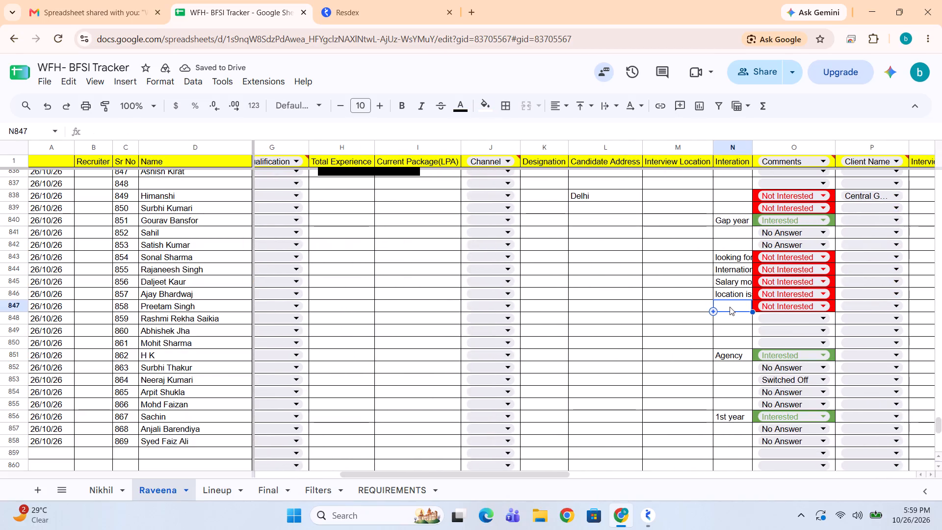
{"action": "type", "text": "iny"}
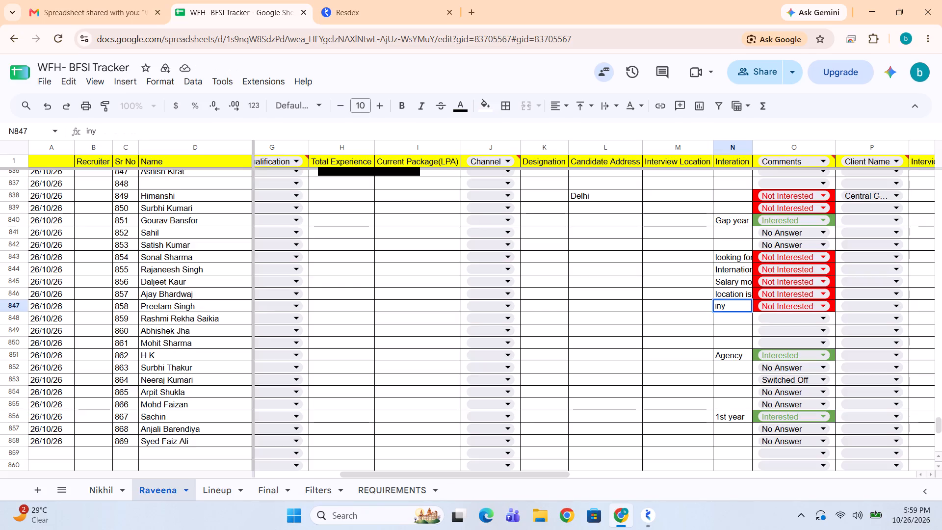
{"action": "key", "text": "BackSpace"}
{"action": "type", "text": "to opera"}
{"action": "type", "text": "tions"}
{"action": "left_click", "coordinate": [725, 324]}
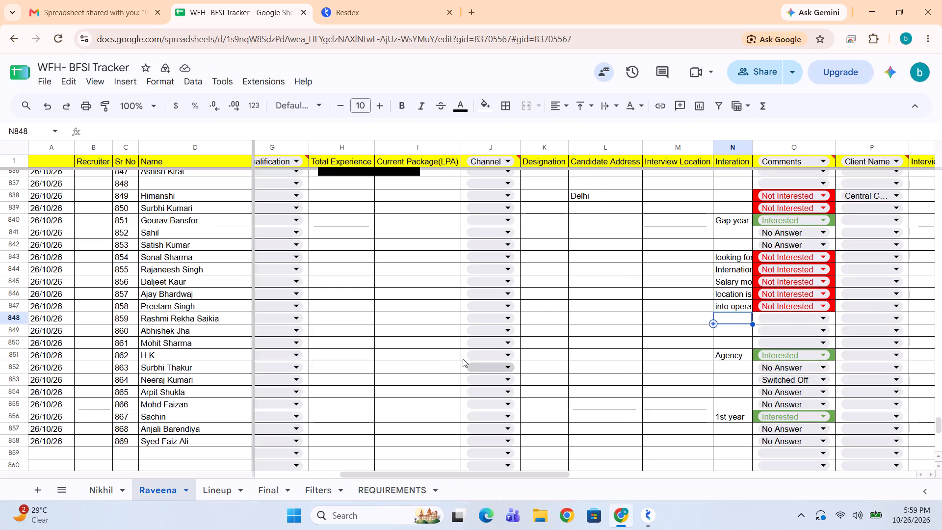
Set the Comments status to No Answer for the candidate in row 848.
{"action": "scroll", "coordinate": [437, 351], "scroll_direction": "right", "scroll_amount": 6}
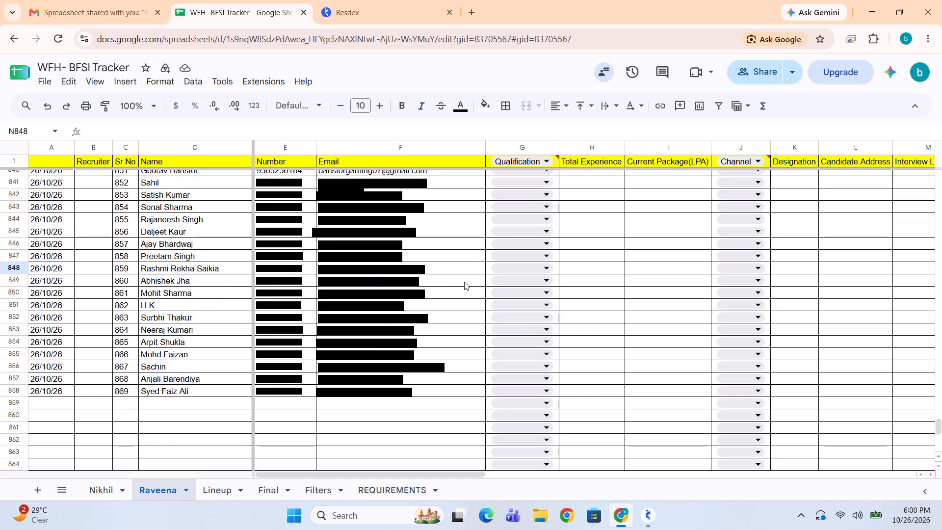
{"action": "scroll", "coordinate": [641, 315], "scroll_direction": "left", "scroll_amount": 6}
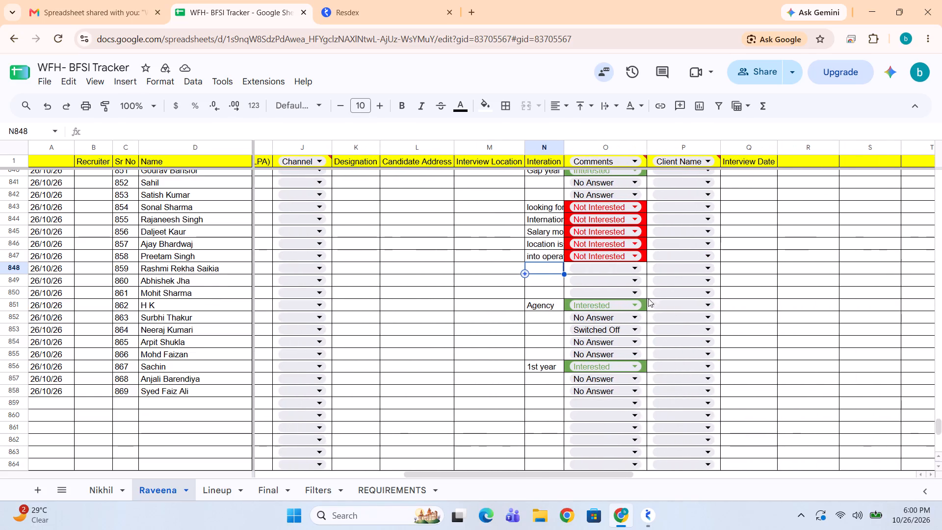
{"action": "left_click", "coordinate": [637, 269]}
{"action": "left_click", "coordinate": [612, 282]}
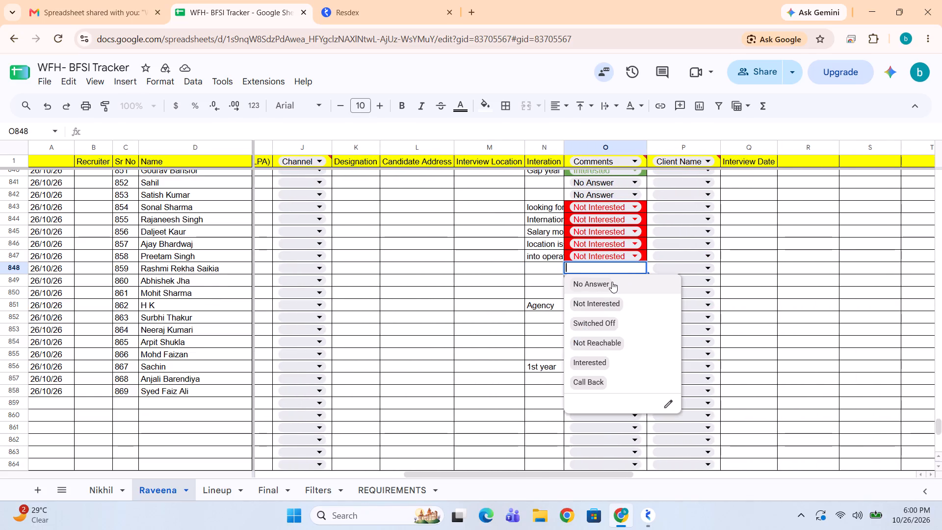
Set the Comments status to No Answer for the candidate in row 850.
{"action": "scroll", "coordinate": [465, 367], "scroll_direction": "right", "scroll_amount": 7}
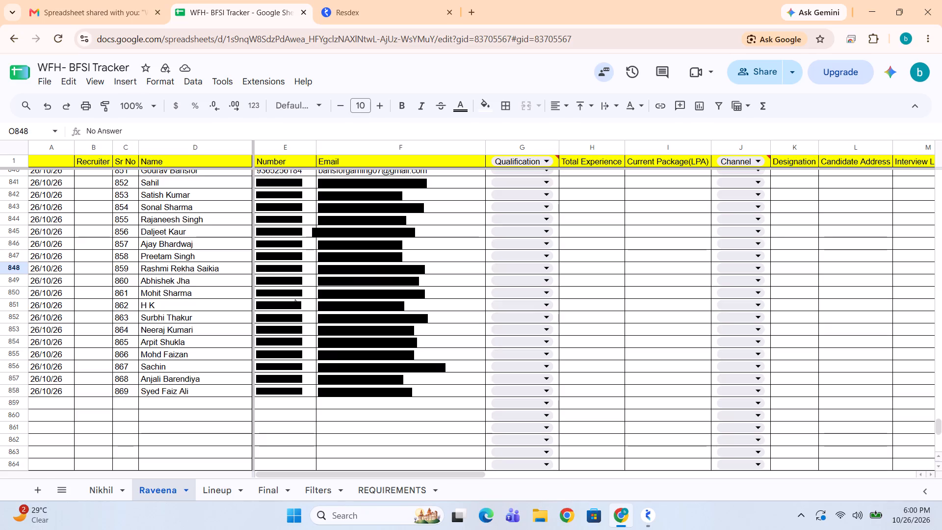
{"action": "scroll", "coordinate": [295, 299], "scroll_direction": "left", "scroll_amount": 4}
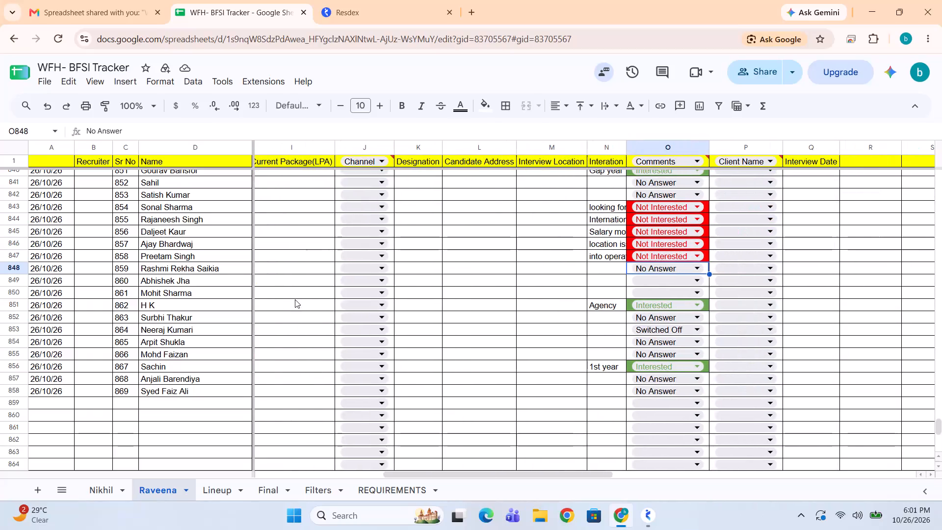
{"action": "left_click", "coordinate": [660, 291]}
{"action": "left_click", "coordinate": [658, 310]}
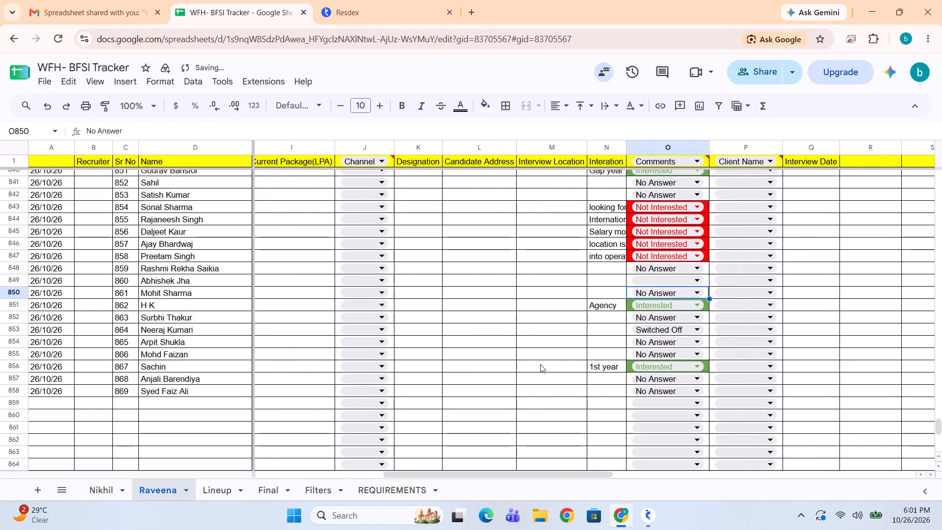
Set the Comments status to No Answer for the candidate in row 849.
{"action": "scroll", "coordinate": [450, 383], "scroll_direction": "right", "scroll_amount": 6}
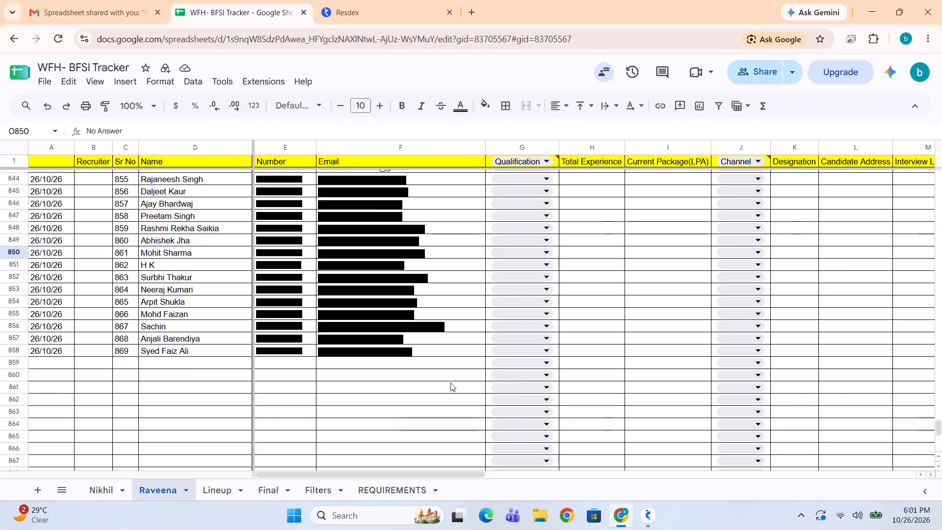
{"action": "scroll", "coordinate": [450, 383], "scroll_direction": "left", "scroll_amount": 5}
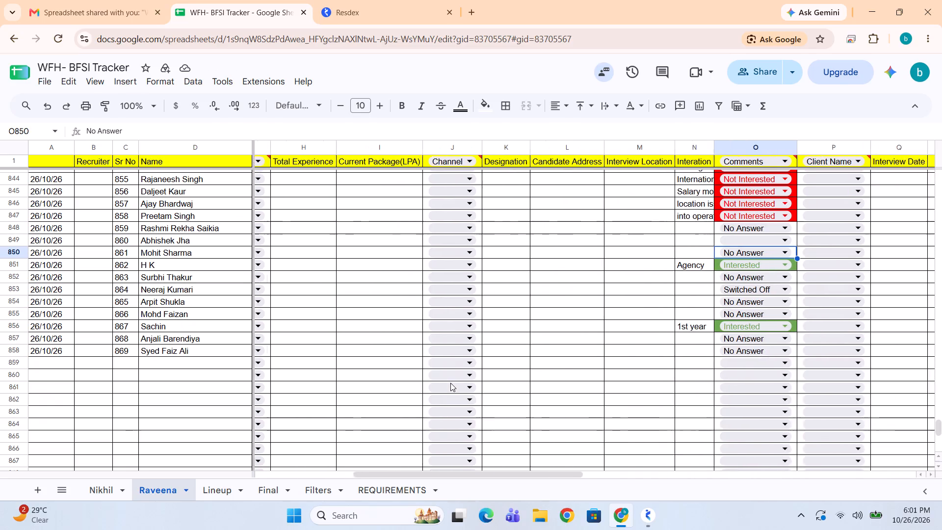
{"action": "left_click", "coordinate": [733, 242]}
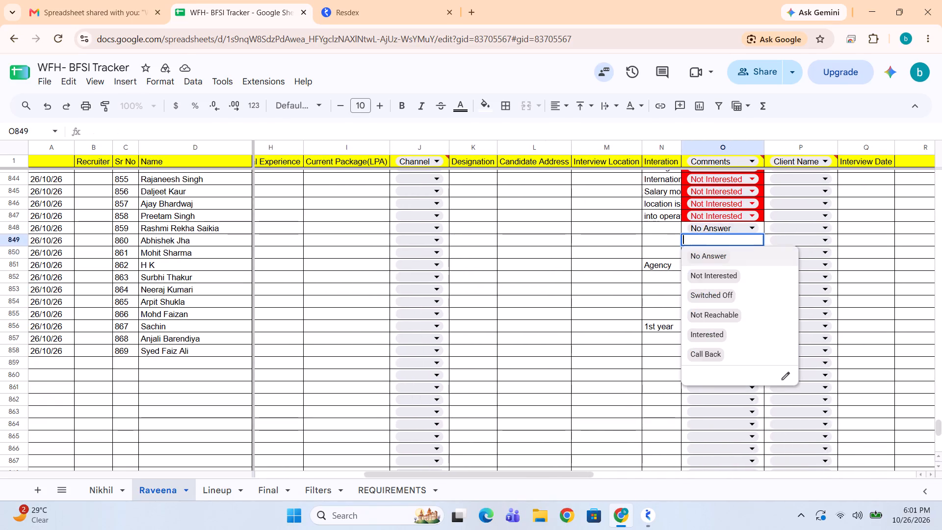
{"action": "left_click", "coordinate": [708, 260]}
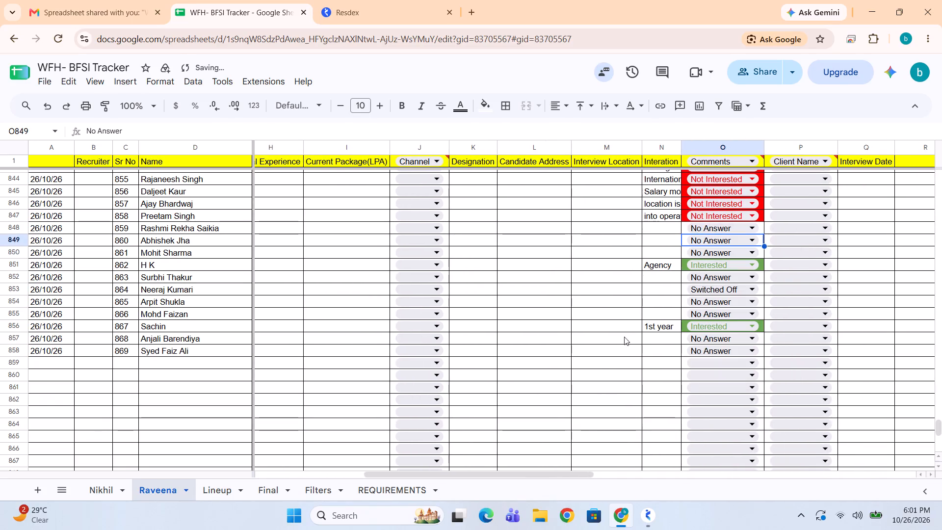
Set the Client Name to Central Generali Life for the candidate in row 843.
{"action": "left_click", "coordinate": [612, 342]}
{"action": "scroll", "coordinate": [617, 275], "scroll_direction": "up", "scroll_amount": 2}
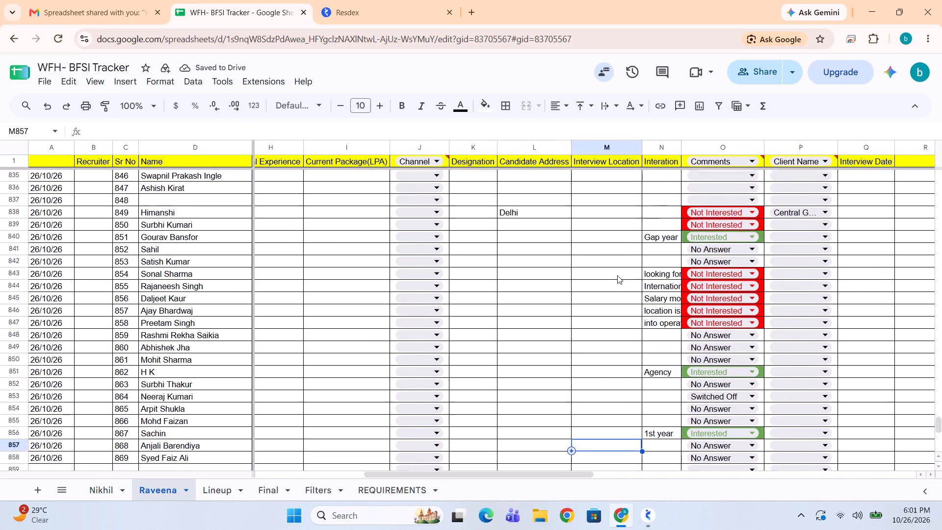
{"action": "scroll", "coordinate": [617, 275], "scroll_direction": "up", "scroll_amount": 2}
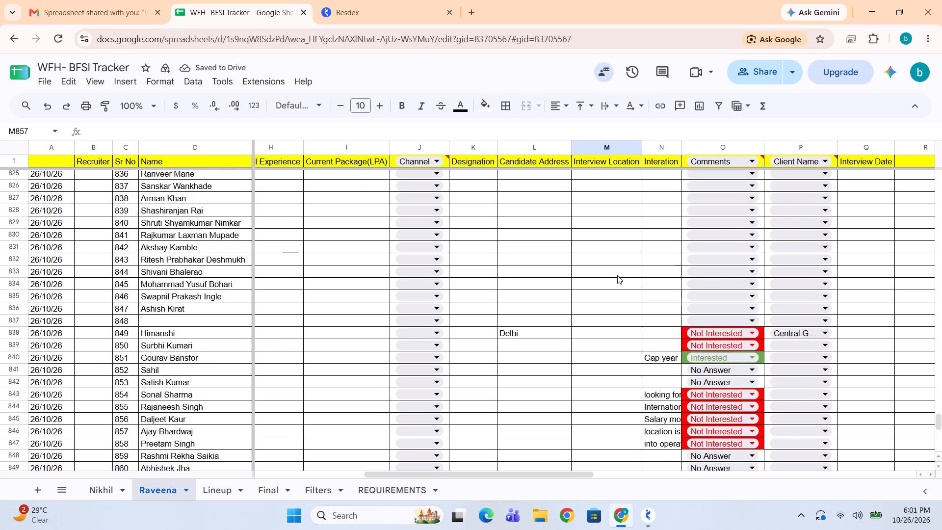
{"action": "scroll", "coordinate": [617, 275], "scroll_direction": "down", "scroll_amount": 1}
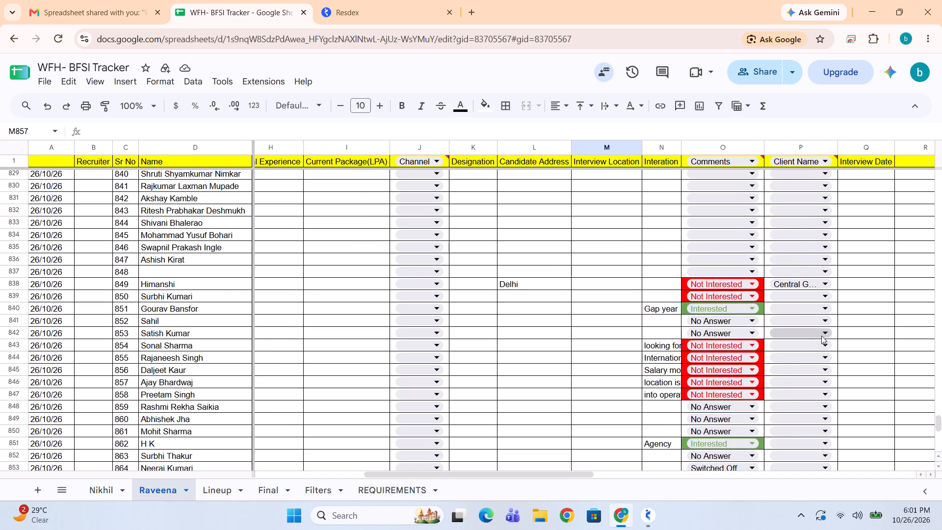
{"action": "left_click", "coordinate": [817, 350]}
{"action": "left_click", "coordinate": [816, 347]}
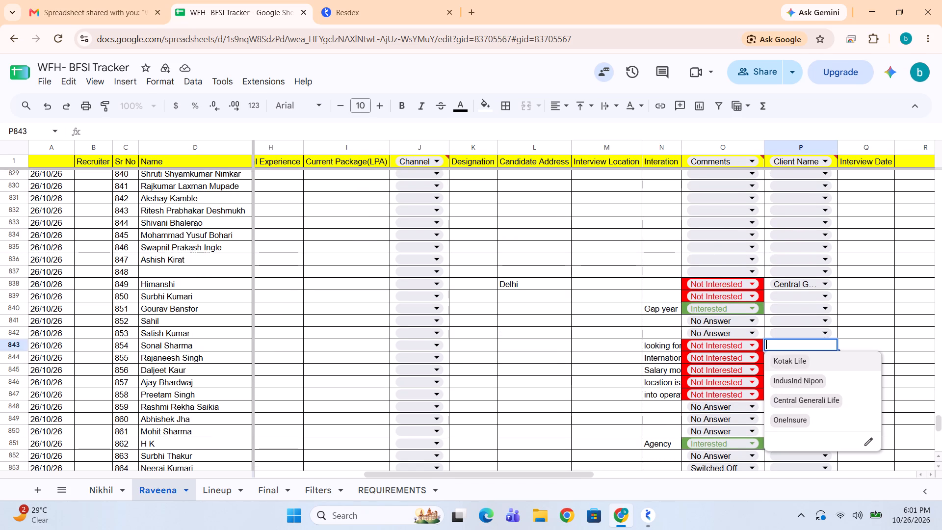
{"action": "left_click", "coordinate": [798, 398]}
Set the Client Name to Central Generali Life for the candidate in row 852.
{"action": "scroll", "coordinate": [798, 398], "scroll_direction": "down", "scroll_amount": 2}
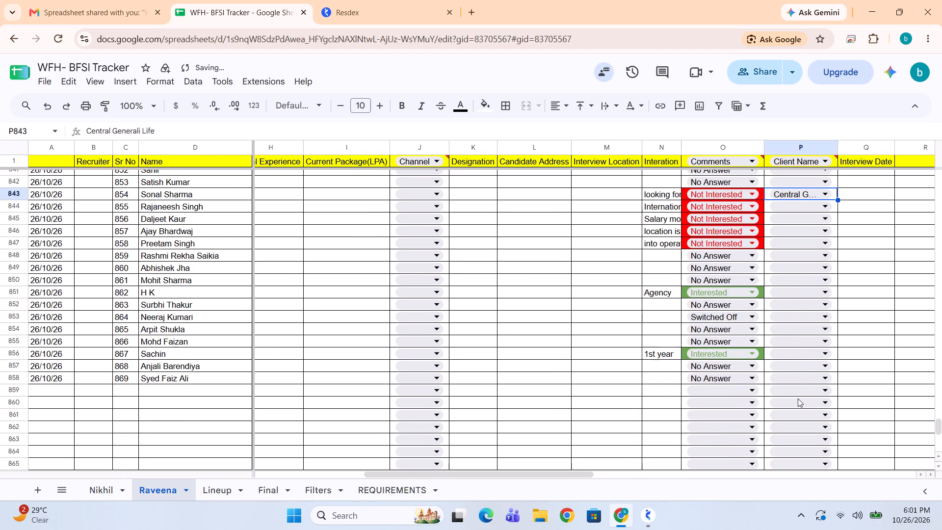
{"action": "left_click", "coordinate": [785, 308]}
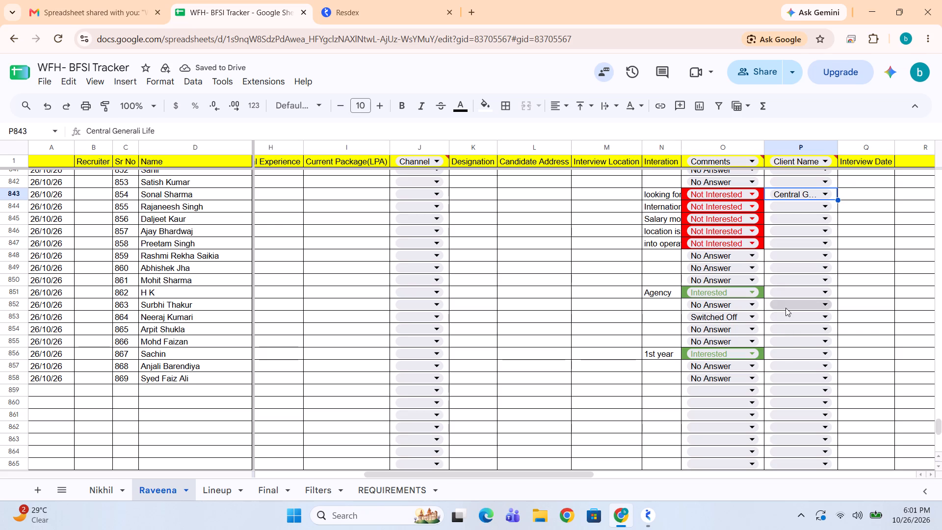
{"action": "left_click", "coordinate": [785, 356]}
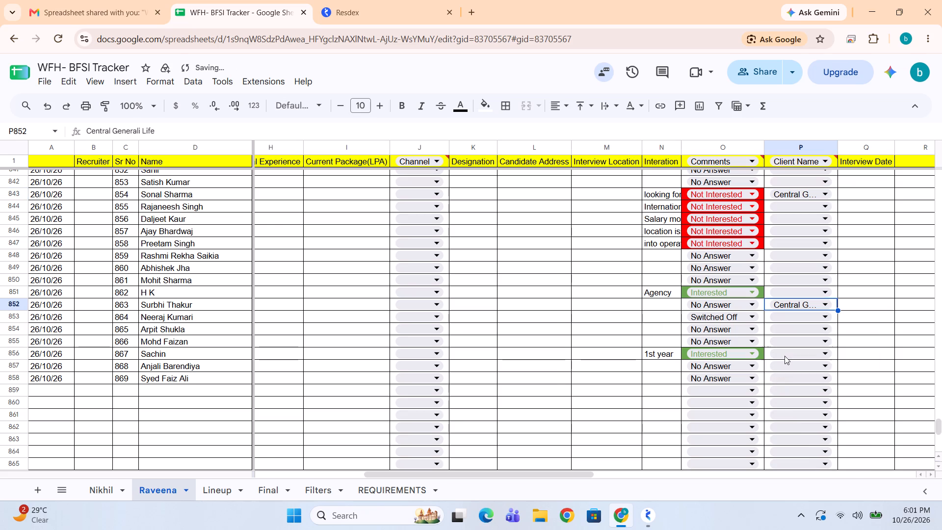
Set the Client Name to Central Generali Life for the candidate in row 858.
{"action": "left_click", "coordinate": [786, 380]}
{"action": "left_click", "coordinate": [792, 433]}
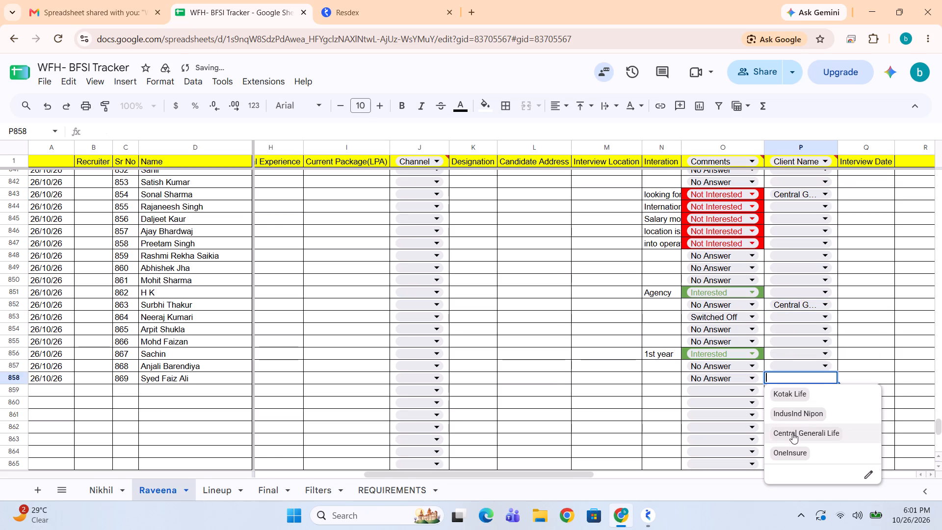
{"action": "left_click", "coordinate": [659, 447]}
Set the Comments status to No Answer for the Pune candidate in row 820.
{"action": "scroll", "coordinate": [608, 379], "scroll_direction": "up", "scroll_amount": 1}
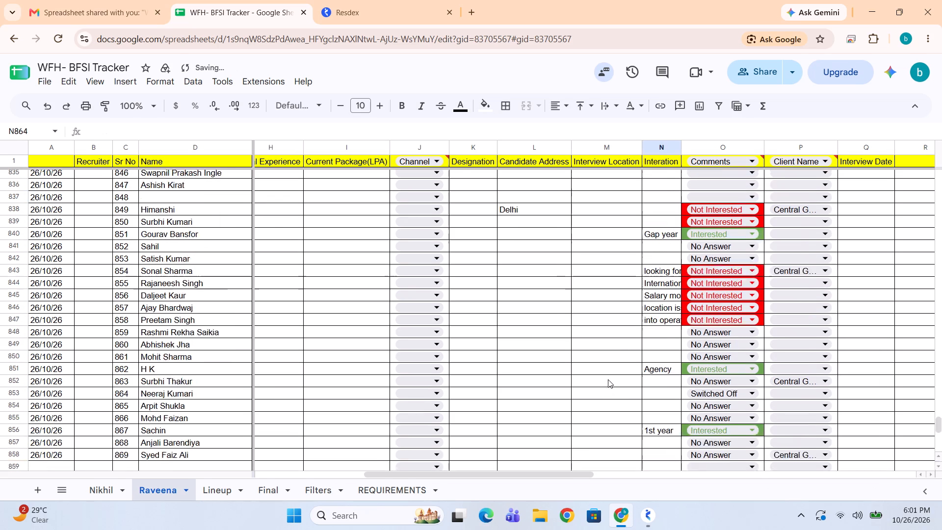
{"action": "scroll", "coordinate": [608, 379], "scroll_direction": "up", "scroll_amount": 3}
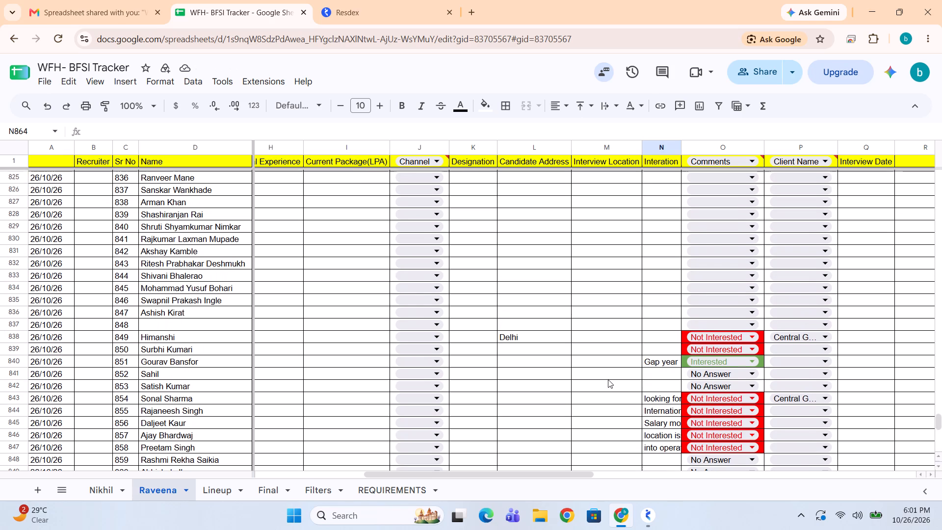
{"action": "scroll", "coordinate": [608, 379], "scroll_direction": "up", "scroll_amount": 4}
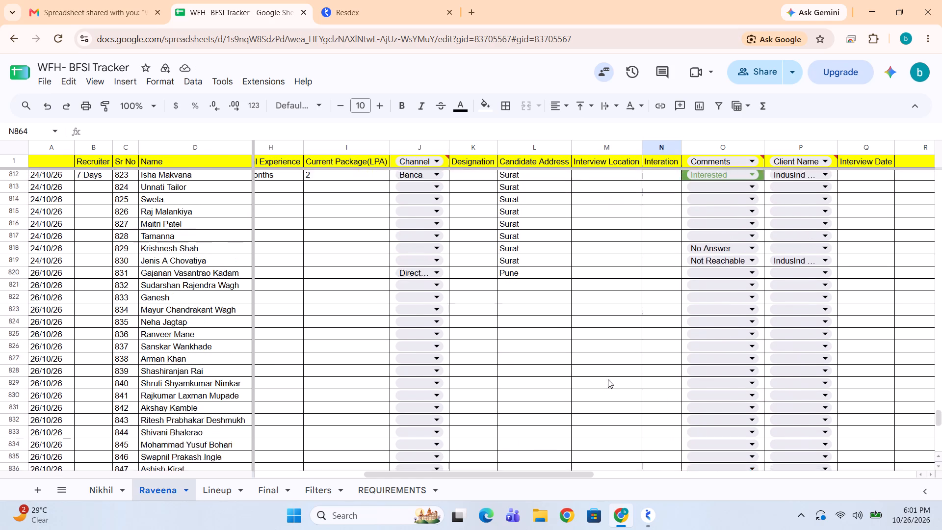
{"action": "scroll", "coordinate": [608, 379], "scroll_direction": "up", "scroll_amount": 1}
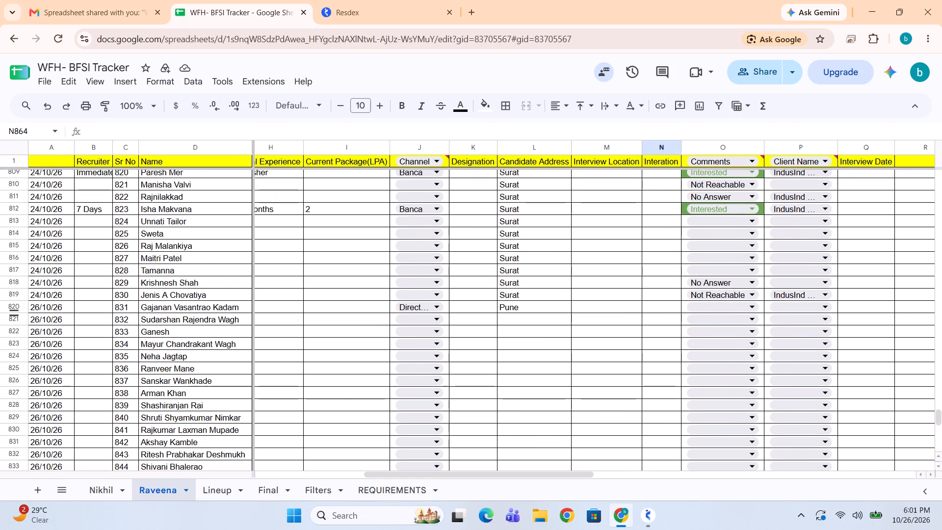
{"action": "left_click", "coordinate": [14, 304]}
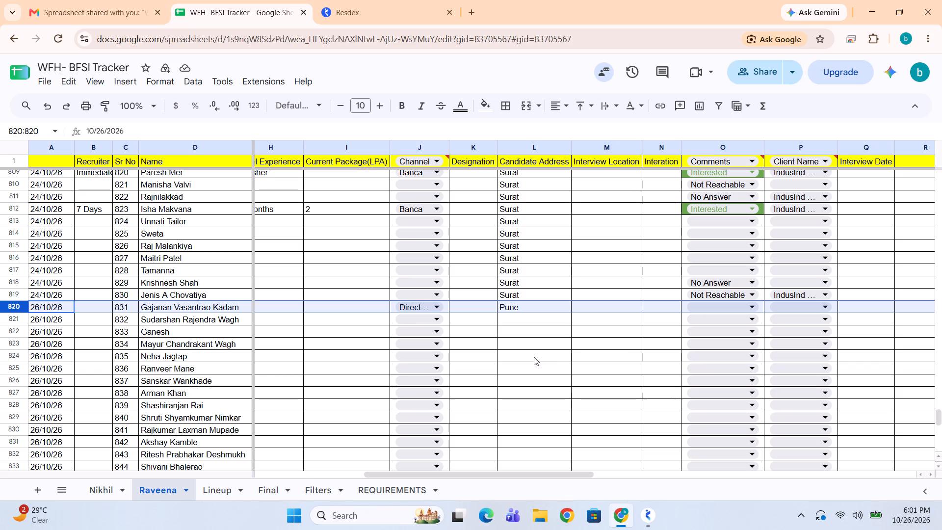
{"action": "left_click", "coordinate": [755, 306]}
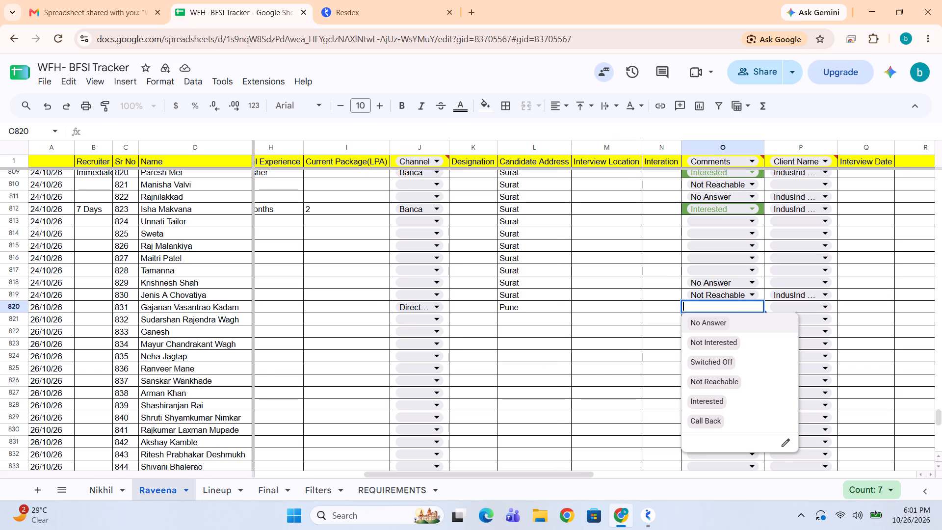
{"action": "left_click", "coordinate": [728, 324]}
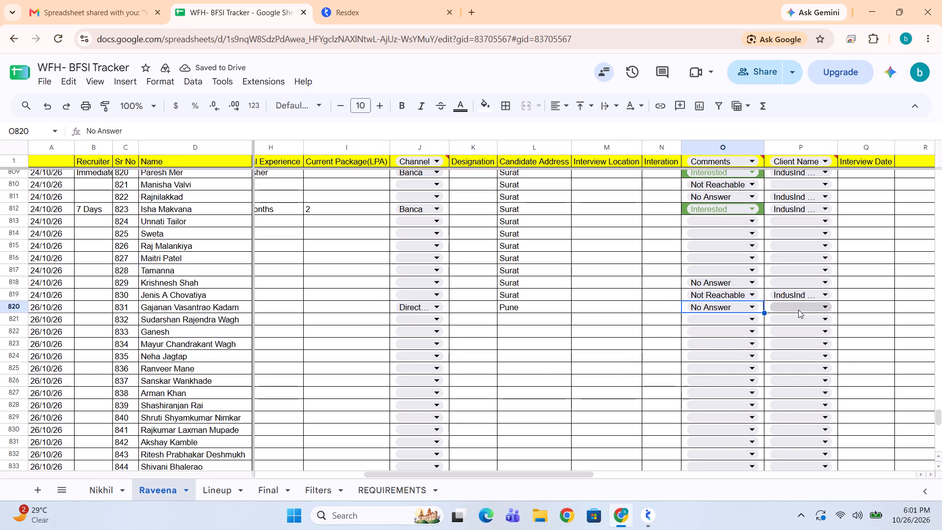
Enter ICICI in the Interview Date cell for the Pune candidate in row 820.
{"action": "left_click", "coordinate": [815, 309]}
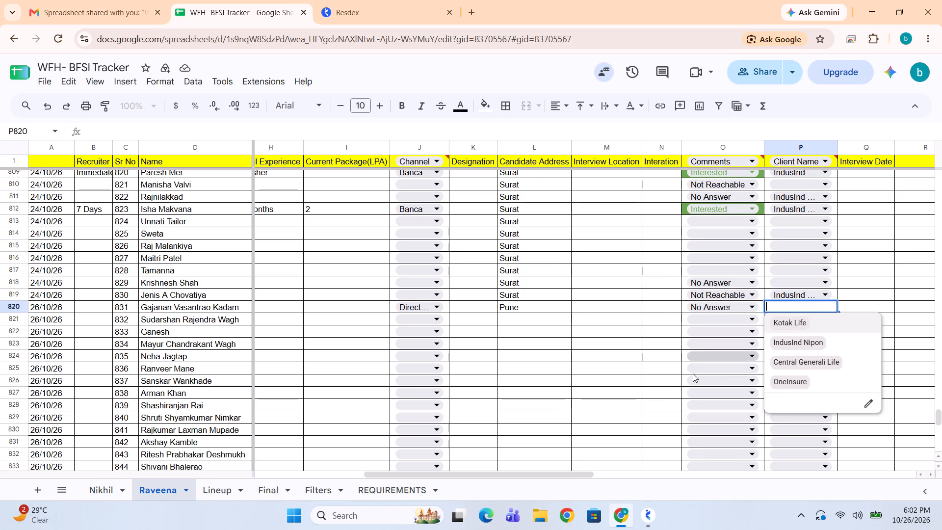
{"action": "left_click", "coordinate": [675, 383]}
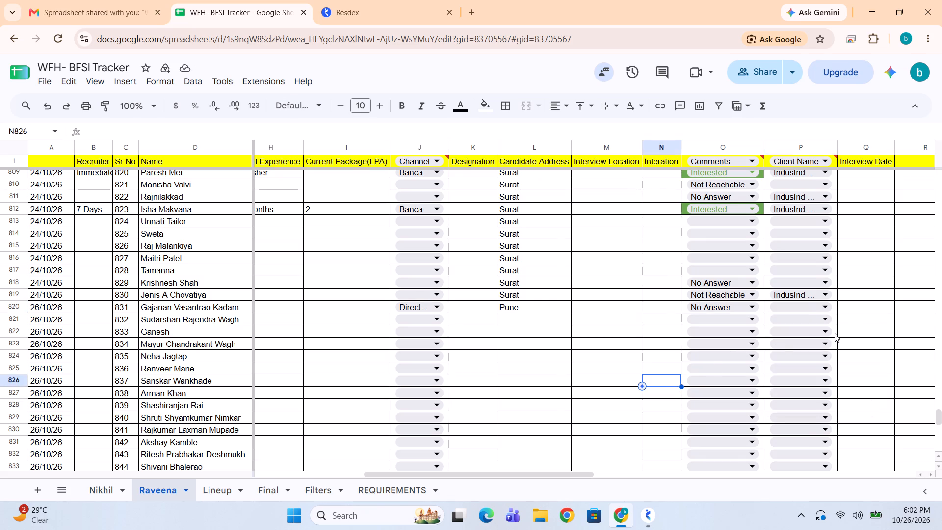
{"action": "left_click", "coordinate": [855, 309]}
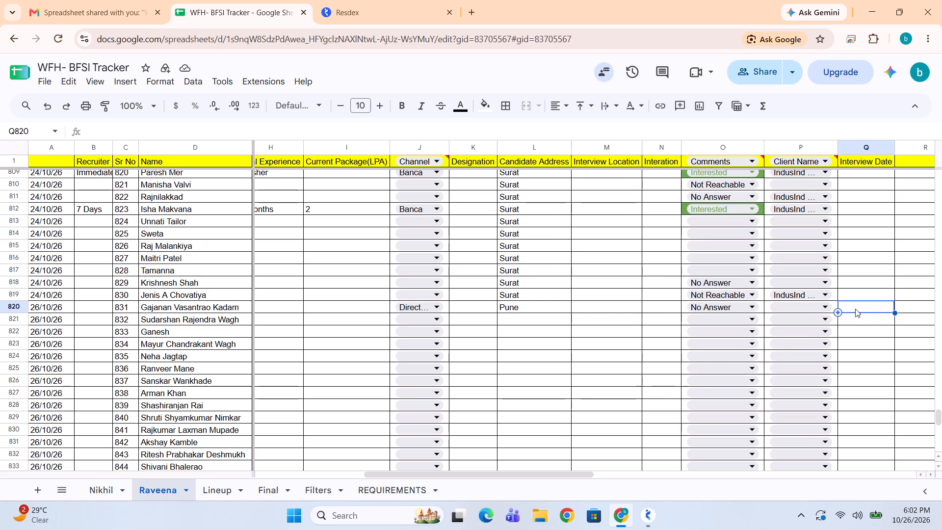
{"action": "key", "text": "shift+i"}
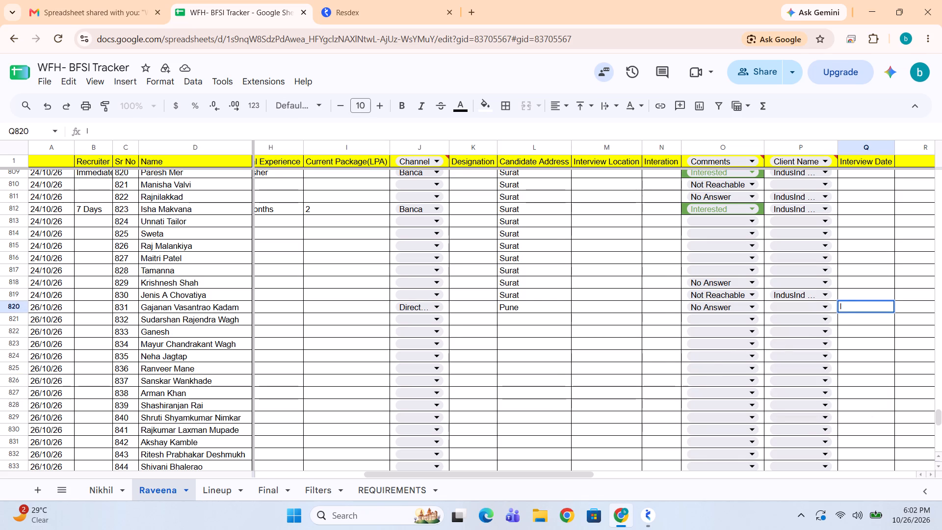
{"action": "key", "text": "shift+c"}
{"action": "key", "text": "shift+i"}
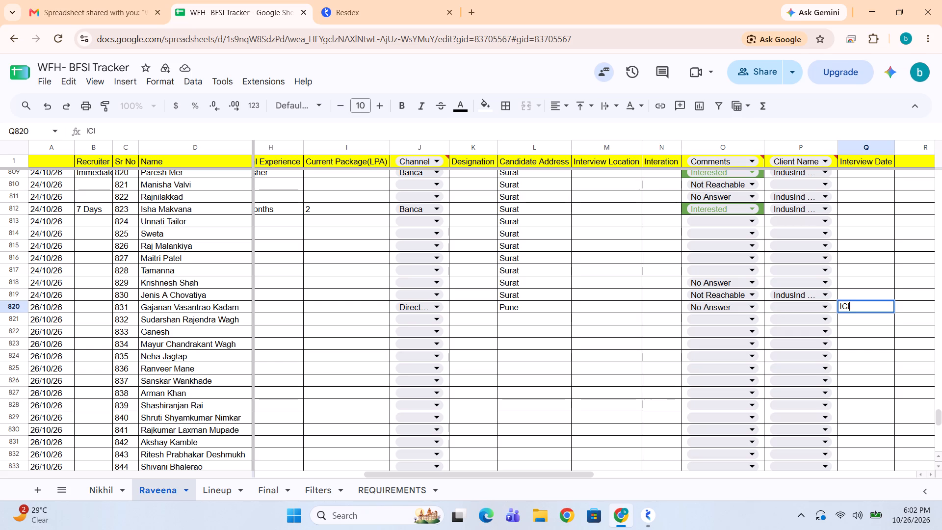
{"action": "key", "text": "shift+c"}
{"action": "key", "text": "shift+i"}
{"action": "key", "text": "Return"}
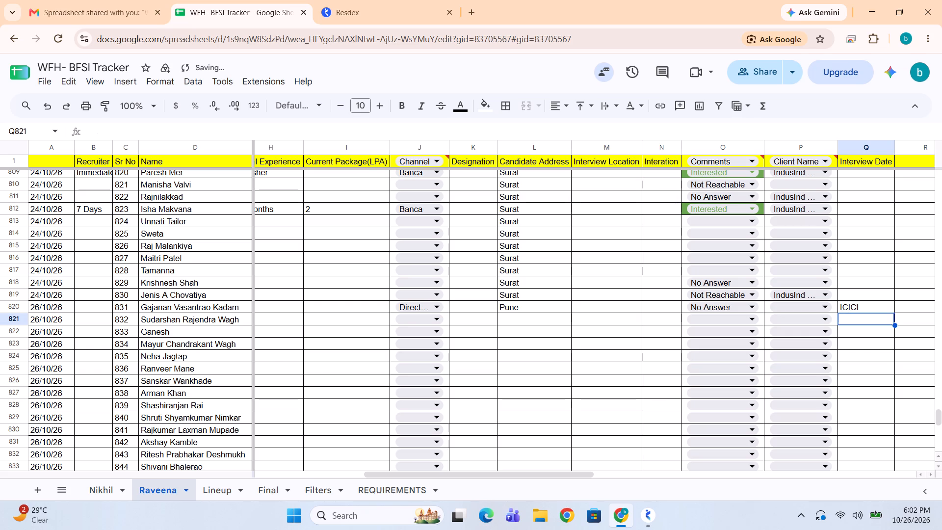
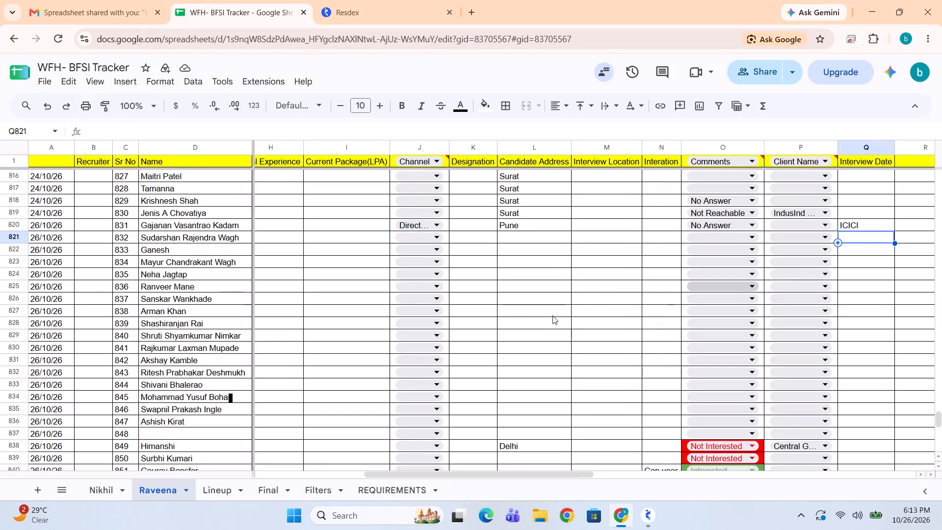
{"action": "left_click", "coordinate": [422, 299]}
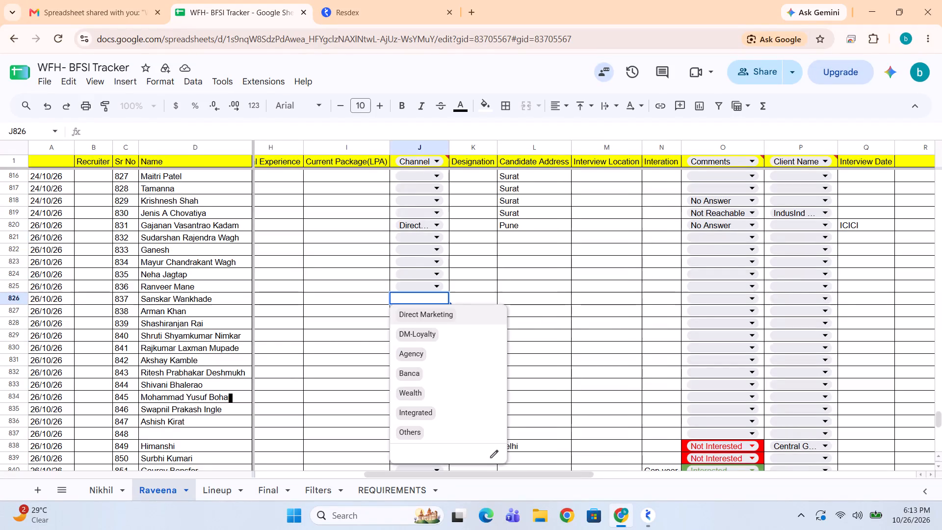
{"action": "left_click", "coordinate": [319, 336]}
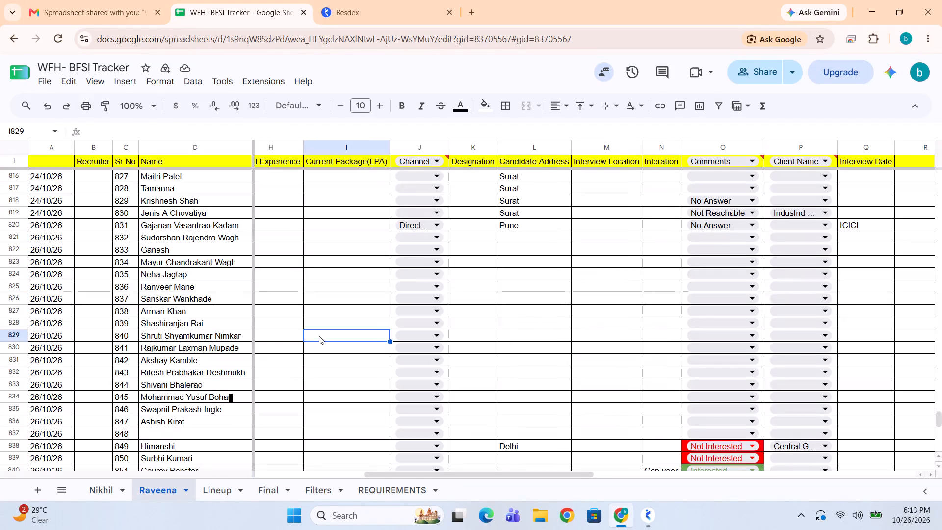
Look through the earlier candidate rows dated 24/10/26 in the Raveena sheet, examining their contact, qualification and channel details.
{"action": "scroll", "coordinate": [319, 336], "scroll_direction": "right", "scroll_amount": 5}
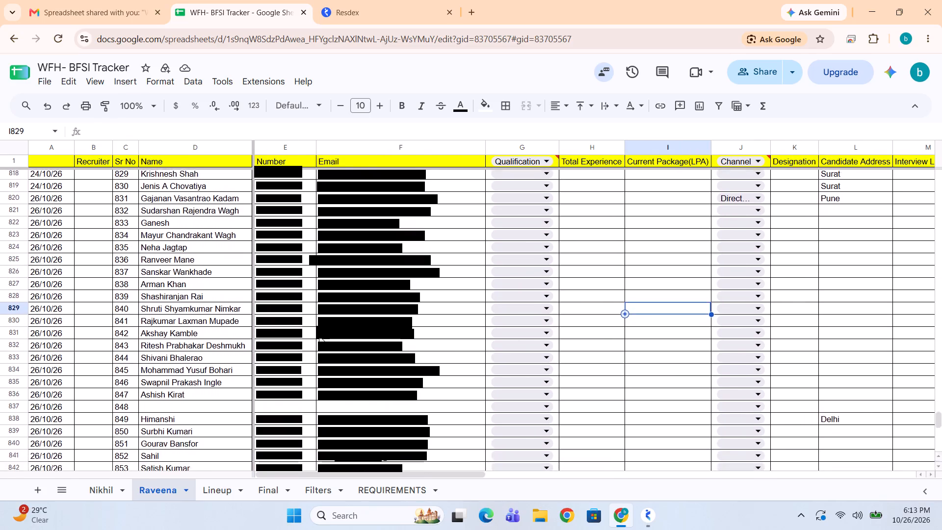
{"action": "scroll", "coordinate": [319, 336], "scroll_direction": "up", "scroll_amount": 2}
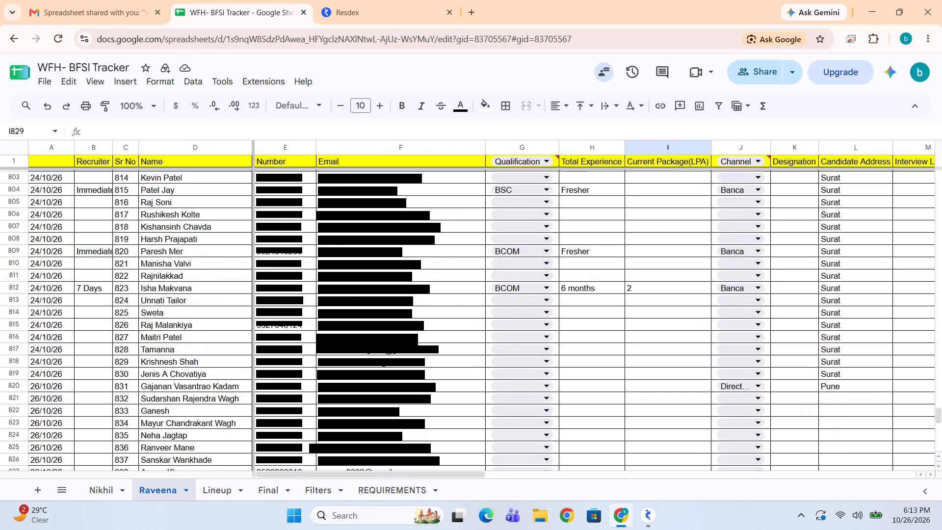
{"action": "scroll", "coordinate": [319, 336], "scroll_direction": "up", "scroll_amount": 1}
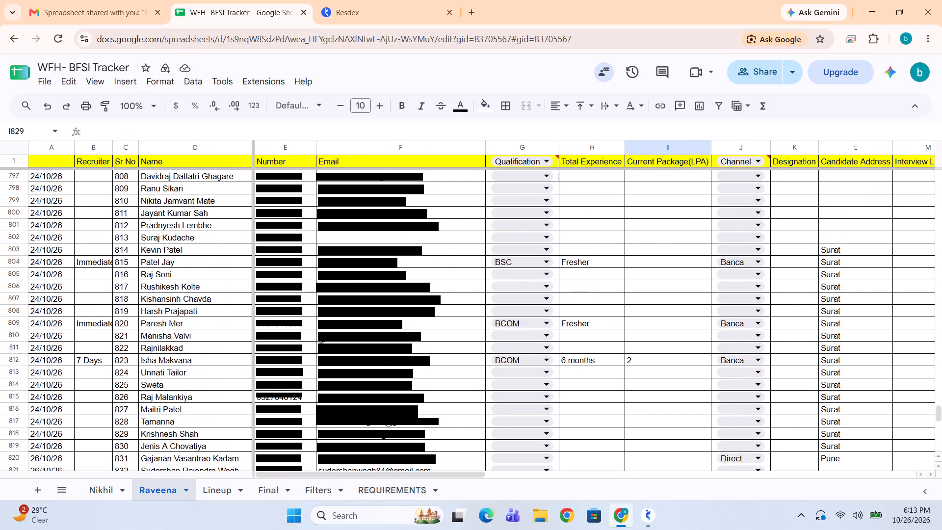
{"action": "scroll", "coordinate": [319, 336], "scroll_direction": "up", "scroll_amount": 2}
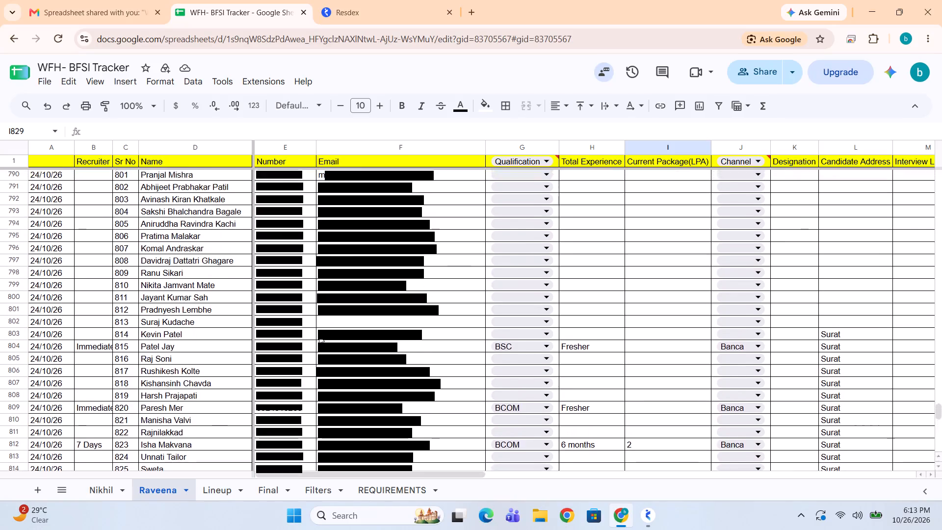
{"action": "scroll", "coordinate": [319, 336], "scroll_direction": "up", "scroll_amount": 2}
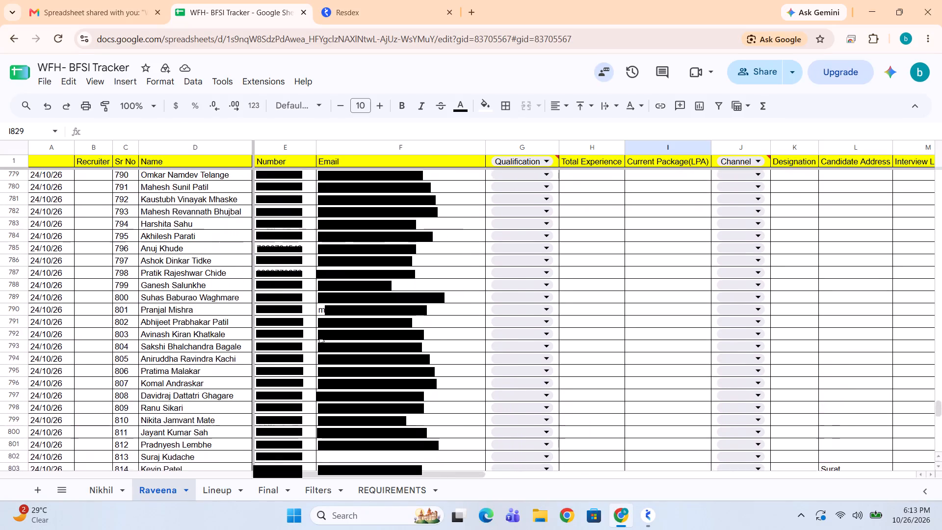
{"action": "scroll", "coordinate": [319, 336], "scroll_direction": "up", "scroll_amount": 1}
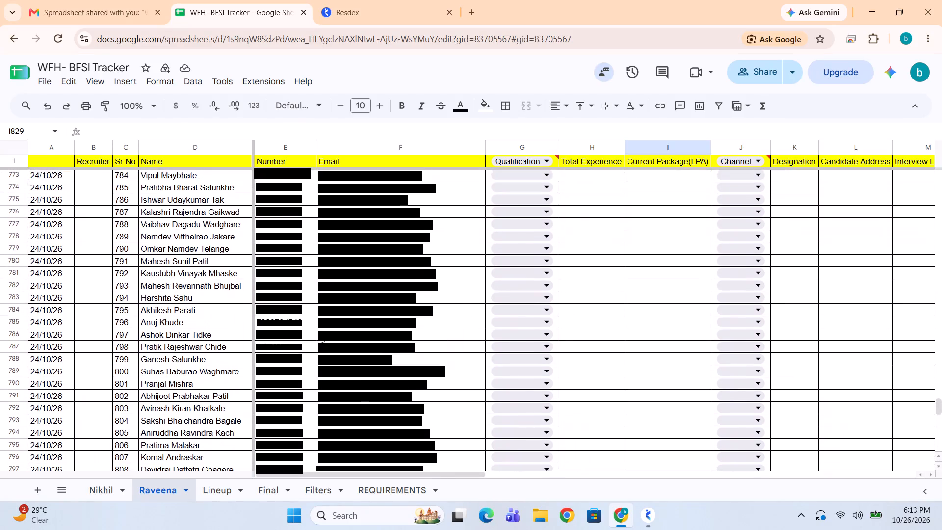
{"action": "scroll", "coordinate": [319, 336], "scroll_direction": "down", "scroll_amount": 2}
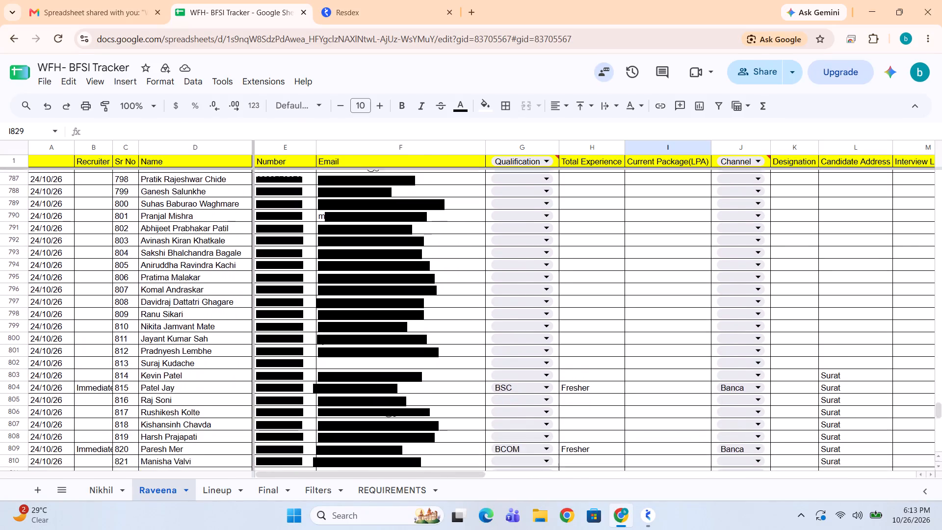
{"action": "scroll", "coordinate": [319, 336], "scroll_direction": "down", "scroll_amount": 1}
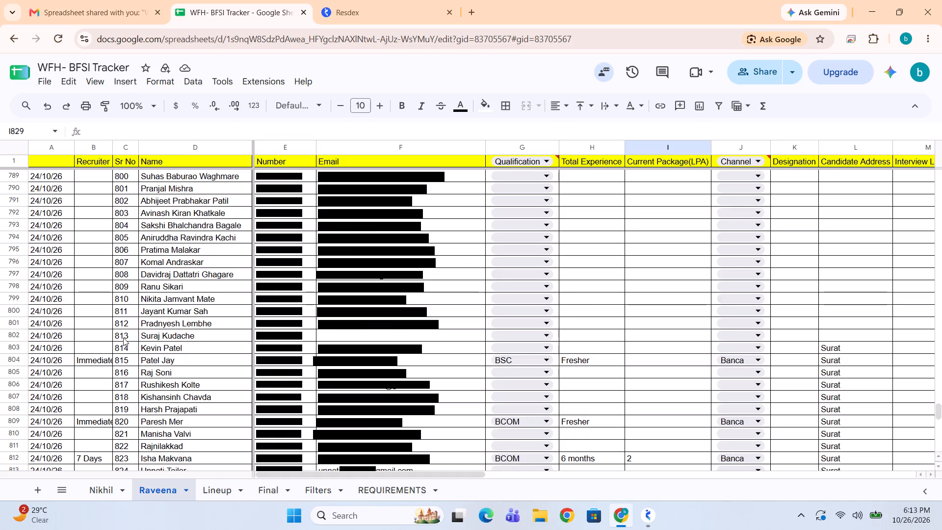
Highlight row 801 and examine the Candidate Address, Comments, Client Name and Interview Date columns for it and the neighbouring candidates.
{"action": "left_click", "coordinate": [20, 323]}
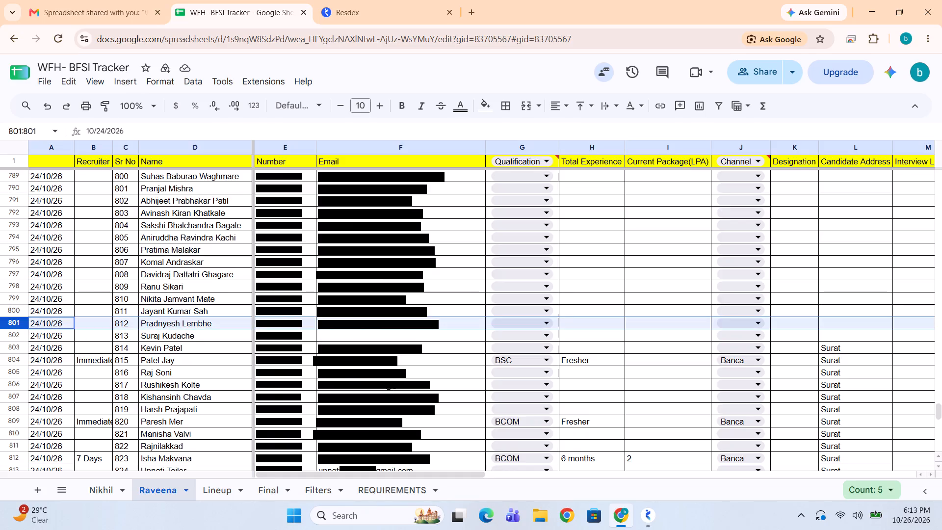
{"action": "scroll", "coordinate": [444, 338], "scroll_direction": "right", "scroll_amount": 2}
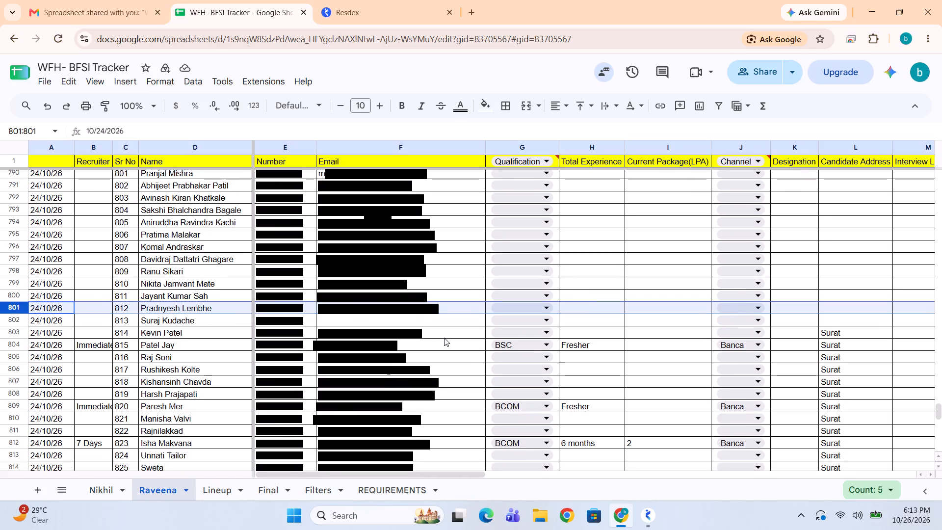
{"action": "scroll", "coordinate": [444, 338], "scroll_direction": "right", "scroll_amount": 1}
{"action": "scroll", "coordinate": [444, 338], "scroll_direction": "left", "scroll_amount": 3}
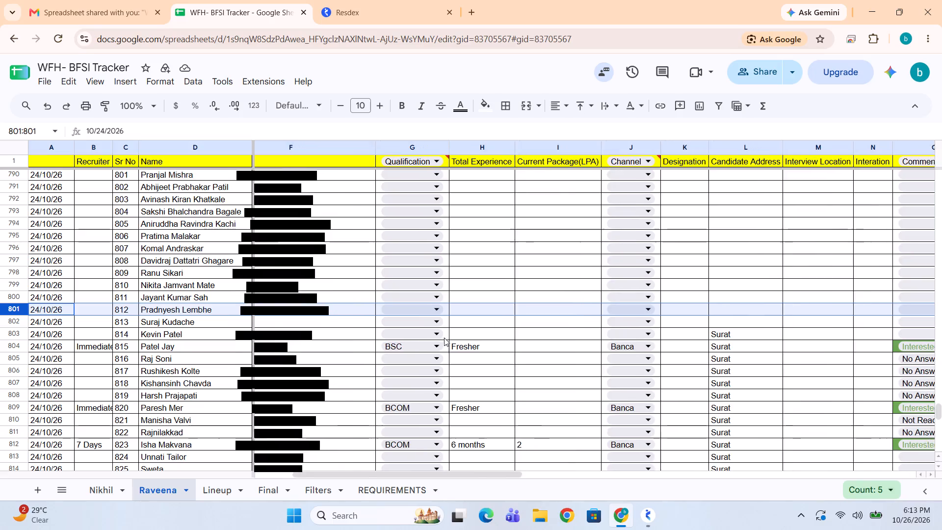
{"action": "scroll", "coordinate": [444, 338], "scroll_direction": "left", "scroll_amount": 3}
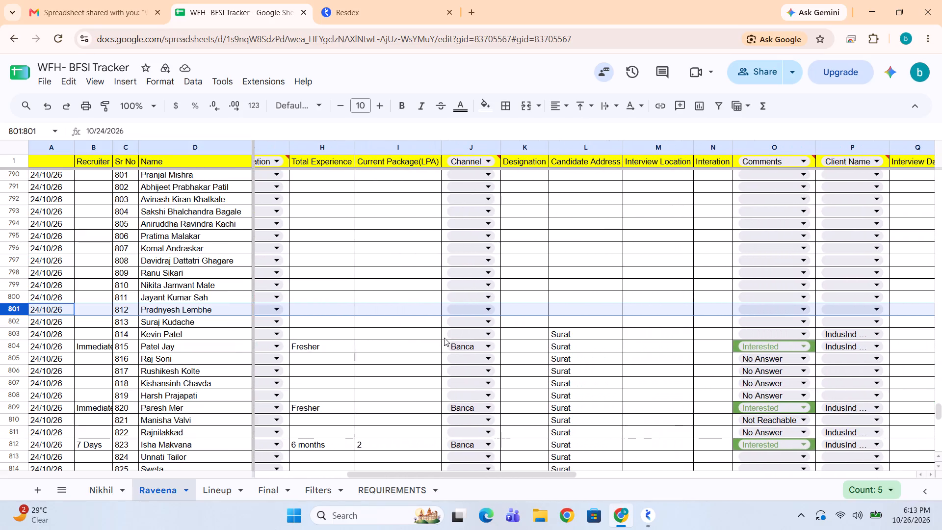
{"action": "scroll", "coordinate": [444, 338], "scroll_direction": "left", "scroll_amount": 3}
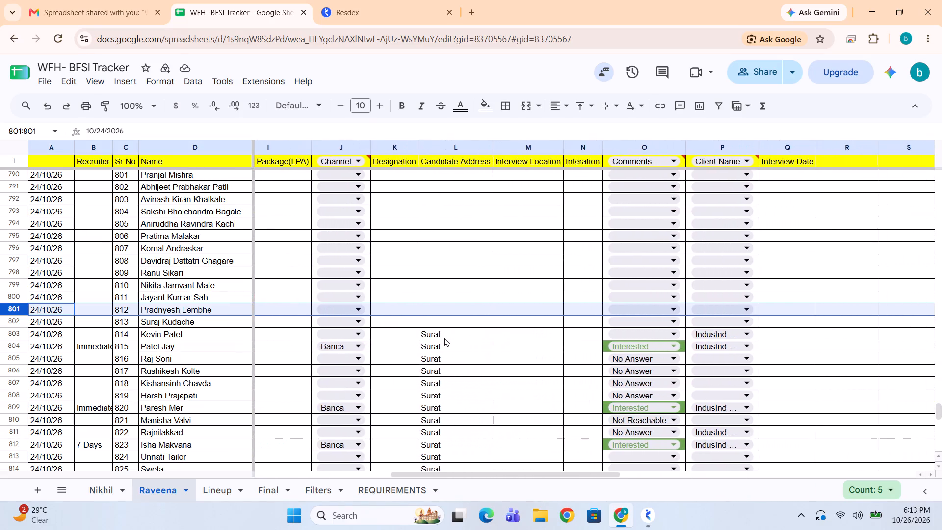
{"action": "scroll", "coordinate": [444, 338], "scroll_direction": "left", "scroll_amount": 1}
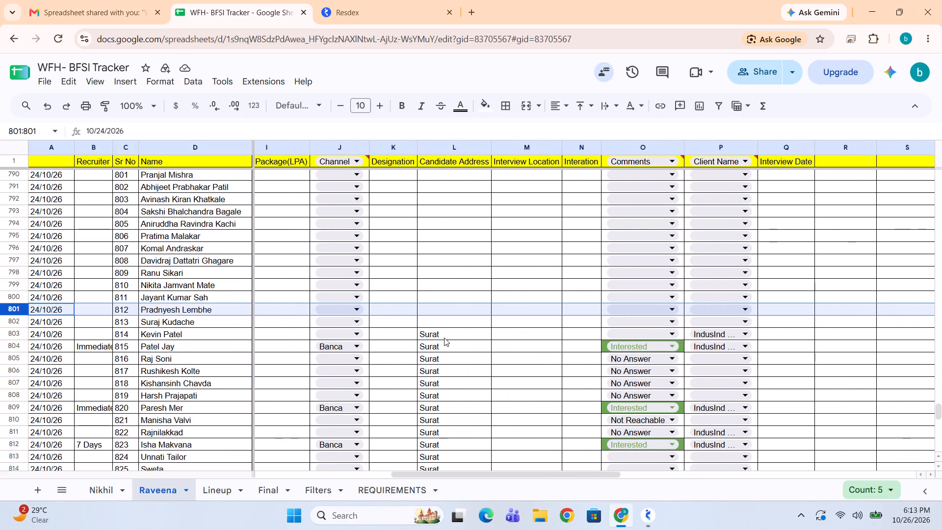